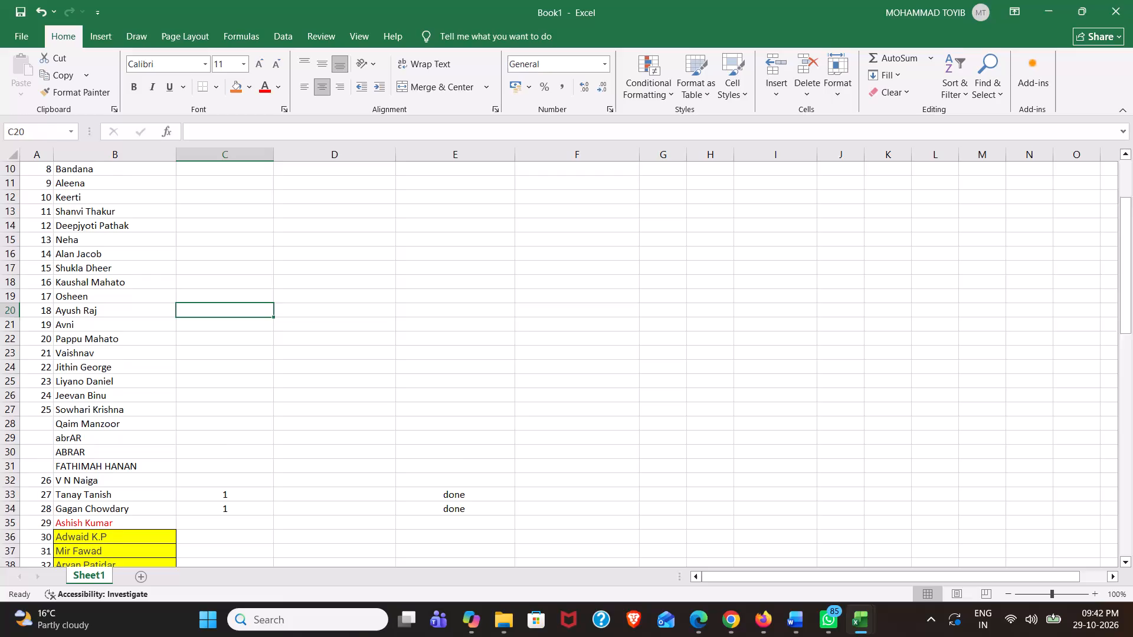
Clear the existing serial numbers in column A from row 32 (number 26) down to the end of the list.
{"action": "scroll", "coordinate": [132, 362], "scroll_direction": "down", "scroll_amount": 1}
{"action": "scroll", "coordinate": [132, 362], "scroll_direction": "up", "scroll_amount": 1}
{"action": "scroll", "coordinate": [132, 362], "scroll_direction": "down", "scroll_amount": 1}
{"action": "scroll", "coordinate": [139, 369], "scroll_direction": "up", "scroll_amount": 1}
{"action": "scroll", "coordinate": [89, 434], "scroll_direction": "down", "scroll_amount": 2}
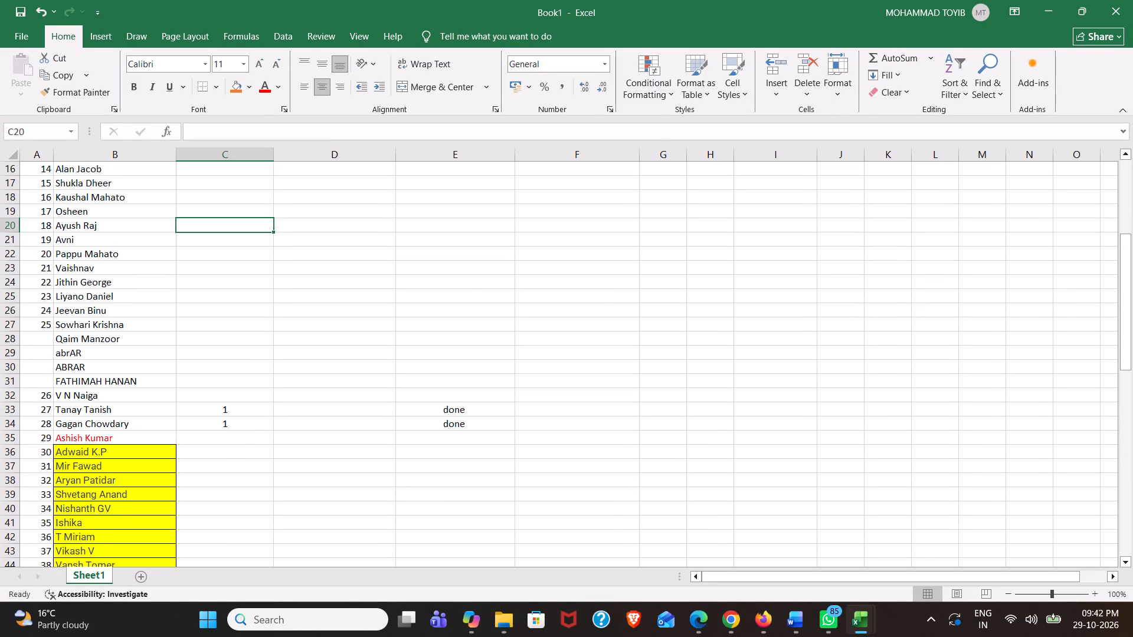
{"action": "left_click_drag", "start_coordinate": [40, 396], "coordinate": [49, 531]}
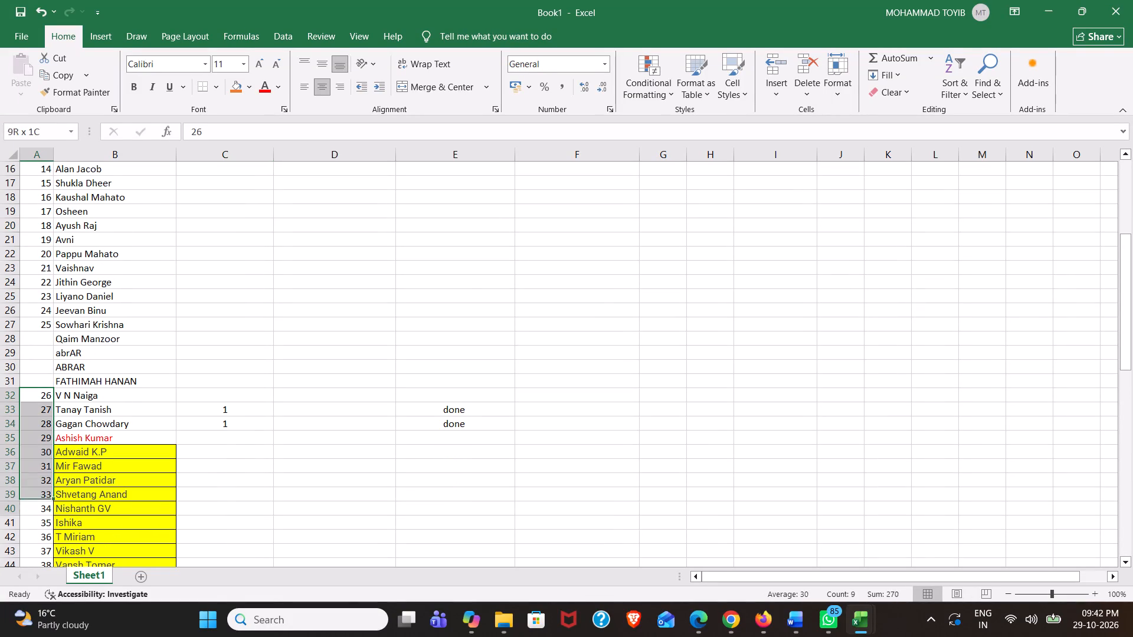
{"action": "left_click_drag", "start_coordinate": [49, 531], "coordinate": [40, 598]}
{"action": "key", "text": "Delete"}
{"action": "left_click", "coordinate": [411, 440]}
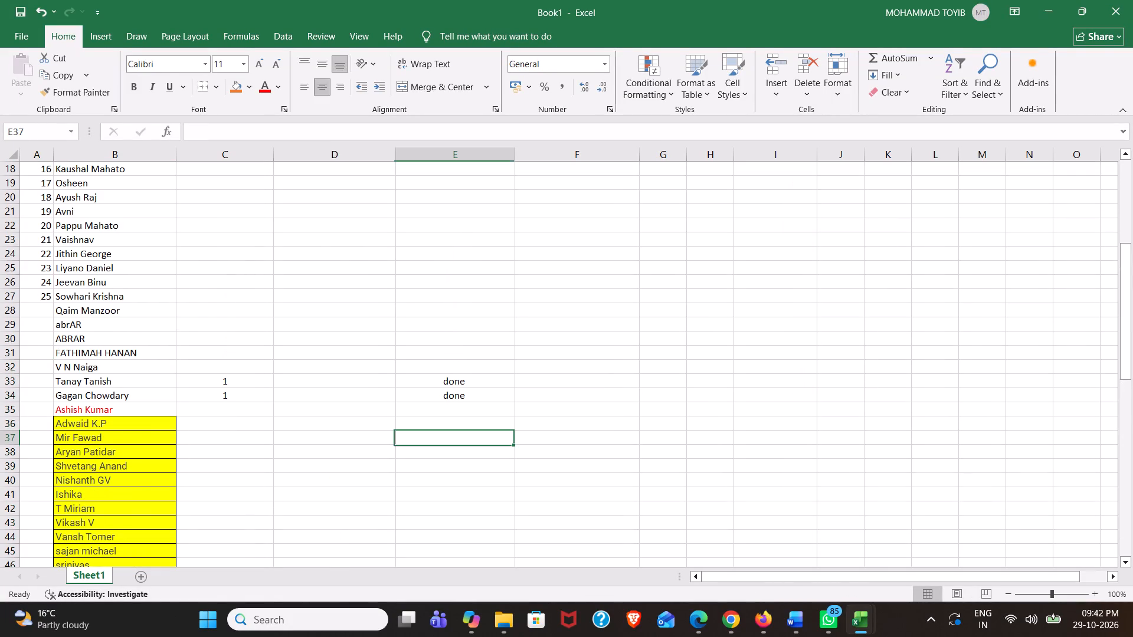
Fill column A as a consecutive number series from 25 in row 27 down to 80 in row 82.
{"action": "left_click", "coordinate": [49, 298]}
{"action": "left_click_drag", "start_coordinate": [55, 302], "coordinate": [52, 355]}
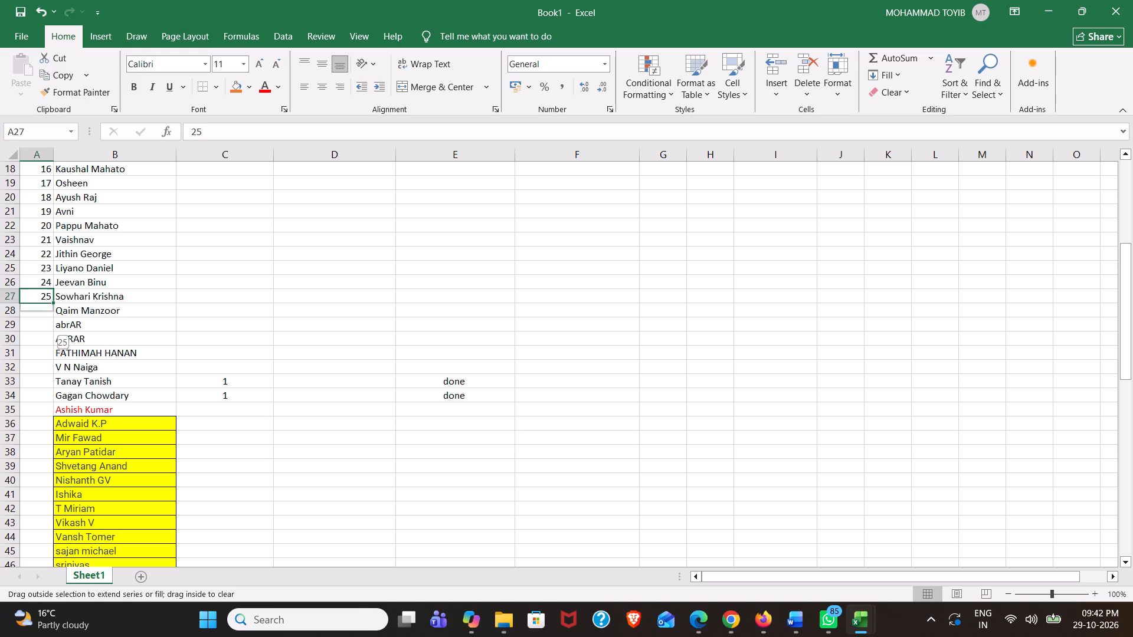
{"action": "left_click_drag", "start_coordinate": [52, 355], "coordinate": [37, 636]}
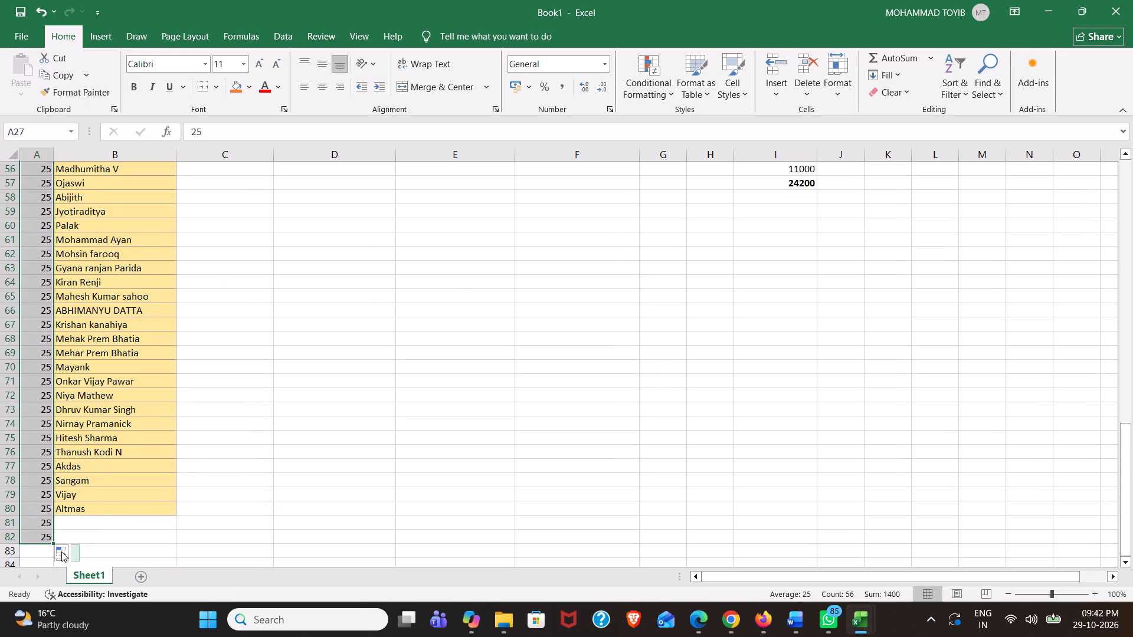
{"action": "left_click", "coordinate": [61, 551]}
{"action": "left_click", "coordinate": [114, 488]}
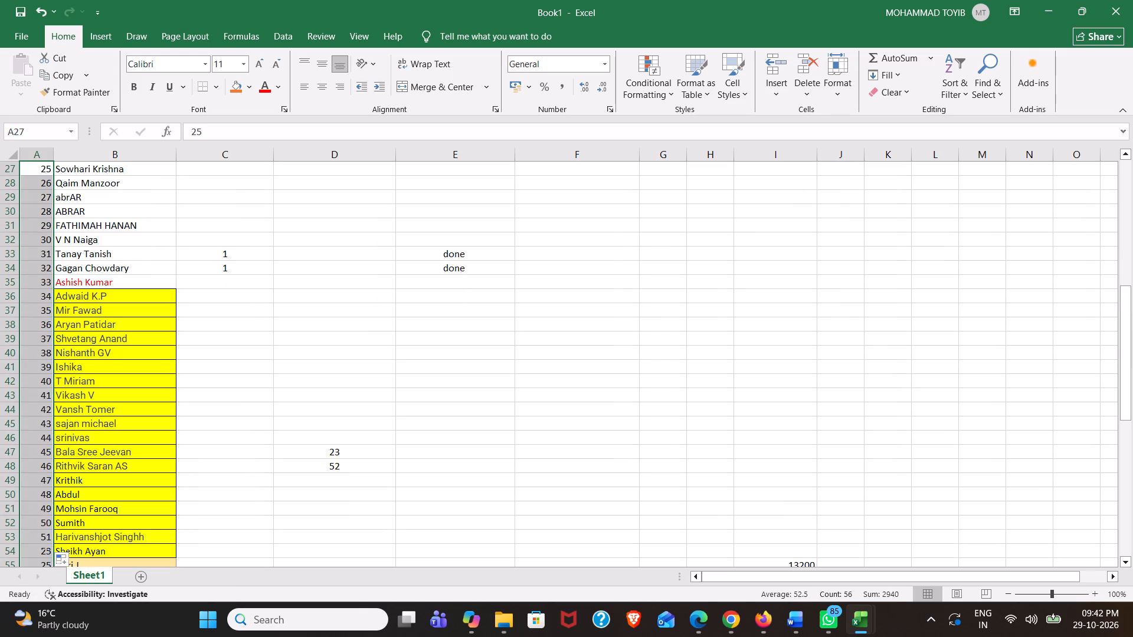
{"action": "left_click", "coordinate": [387, 454]}
Clear the surplus serial numbers 79 and 80 from rows 81 and 82, below the last name.
{"action": "scroll", "coordinate": [387, 454], "scroll_direction": "down", "scroll_amount": 2}
{"action": "scroll", "coordinate": [387, 454], "scroll_direction": "up", "scroll_amount": 1}
{"action": "scroll", "coordinate": [387, 454], "scroll_direction": "down", "scroll_amount": 1}
{"action": "scroll", "coordinate": [387, 454], "scroll_direction": "up", "scroll_amount": 1}
{"action": "scroll", "coordinate": [386, 452], "scroll_direction": "down", "scroll_amount": 9}
{"action": "scroll", "coordinate": [385, 454], "scroll_direction": "up", "scroll_amount": 1}
{"action": "scroll", "coordinate": [385, 454], "scroll_direction": "down", "scroll_amount": 1}
{"action": "scroll", "coordinate": [385, 454], "scroll_direction": "up", "scroll_amount": 1}
{"action": "scroll", "coordinate": [385, 454], "scroll_direction": "down", "scroll_amount": 1}
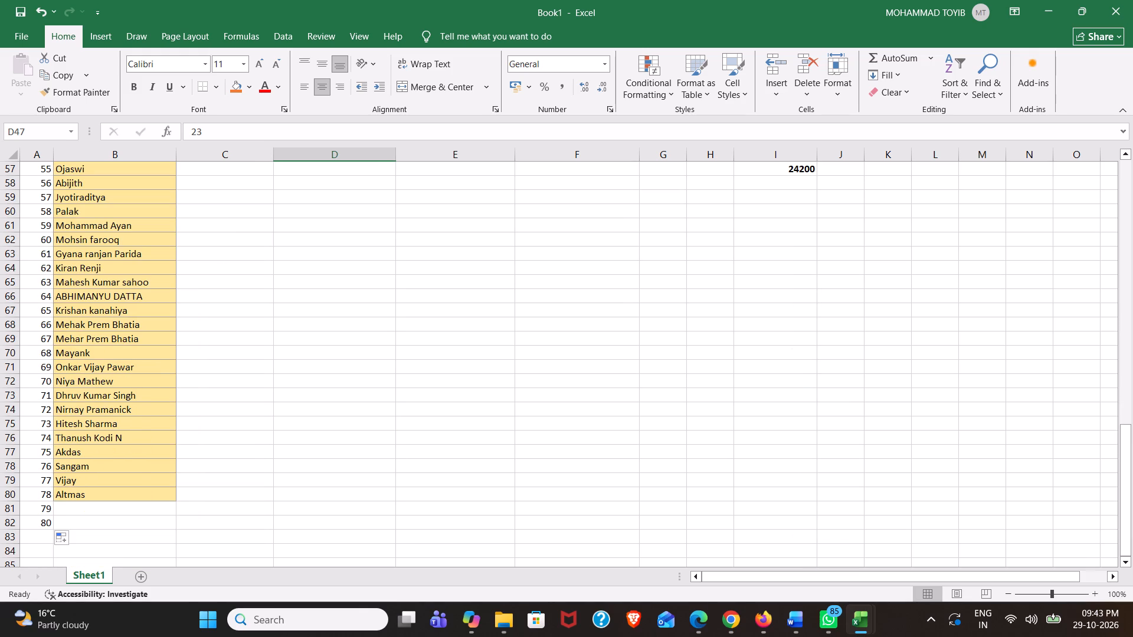
{"action": "left_click_drag", "start_coordinate": [5, 508], "coordinate": [9, 518]}
{"action": "key", "text": "Delete"}
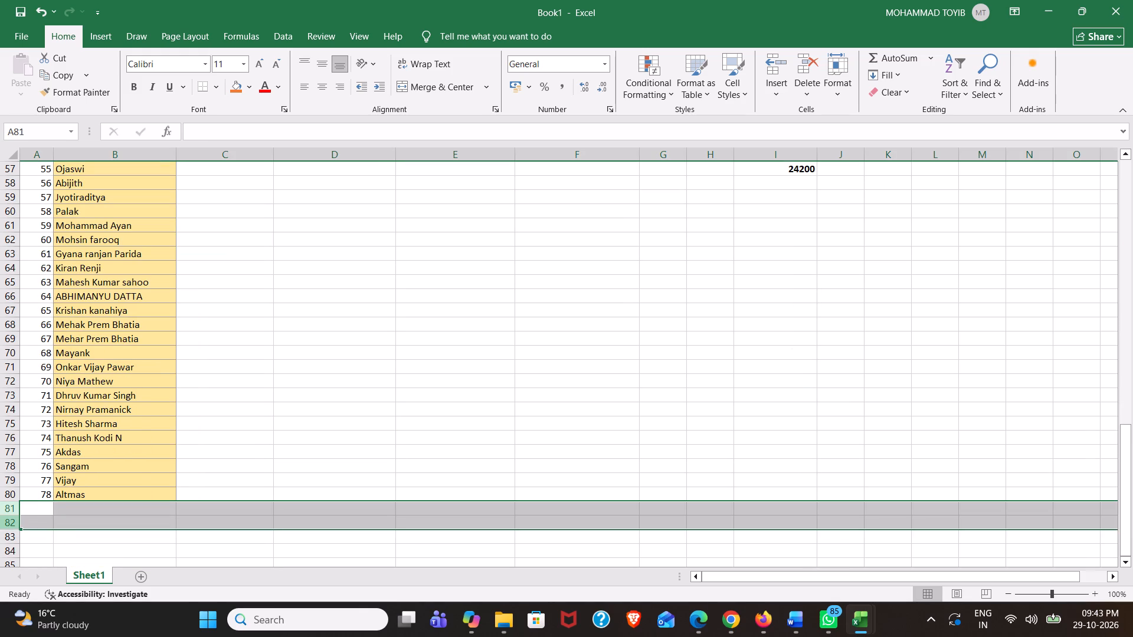
{"action": "left_click", "coordinate": [296, 467]}
{"action": "scroll", "coordinate": [289, 475], "scroll_direction": "up", "scroll_amount": 3}
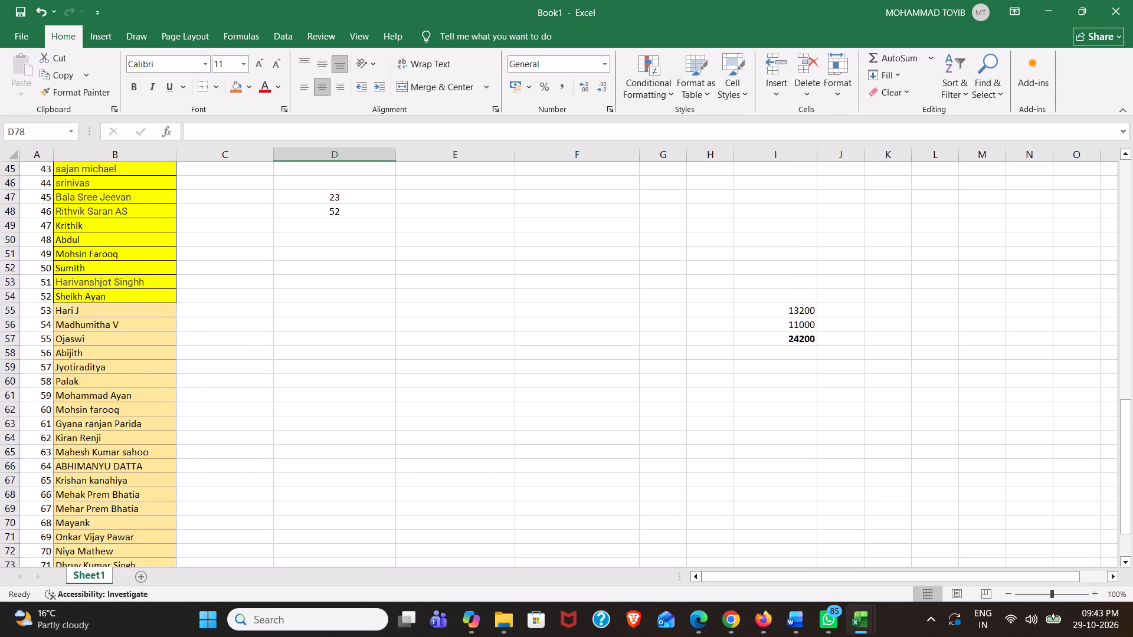
{"action": "scroll", "coordinate": [289, 475], "scroll_direction": "up", "scroll_amount": 20}
{"action": "scroll", "coordinate": [289, 475], "scroll_direction": "up", "scroll_amount": 3}
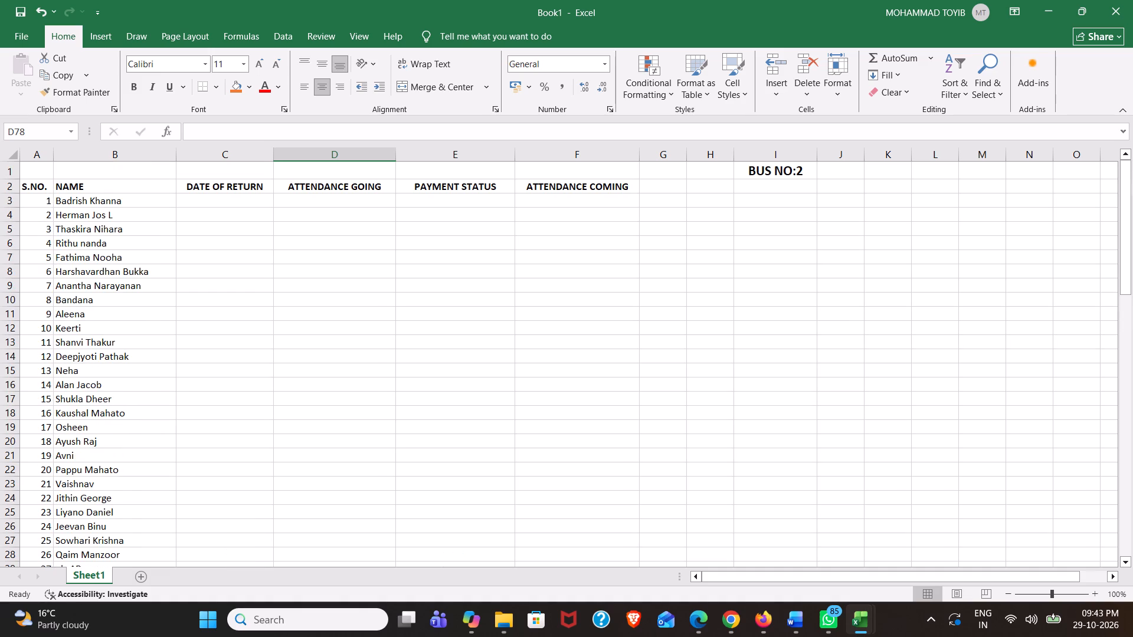
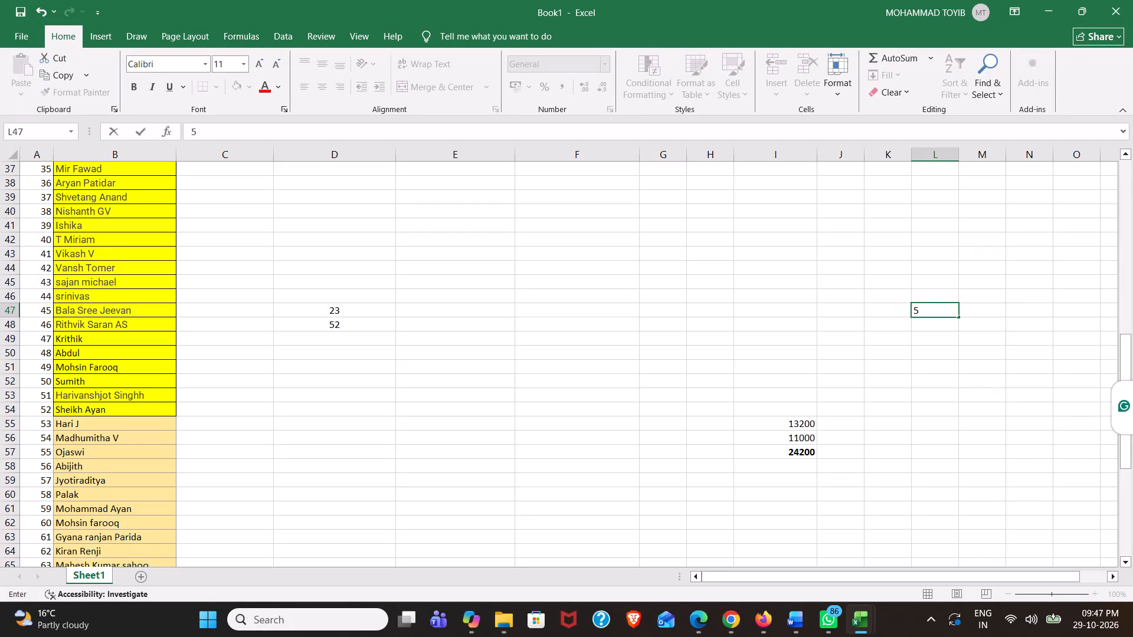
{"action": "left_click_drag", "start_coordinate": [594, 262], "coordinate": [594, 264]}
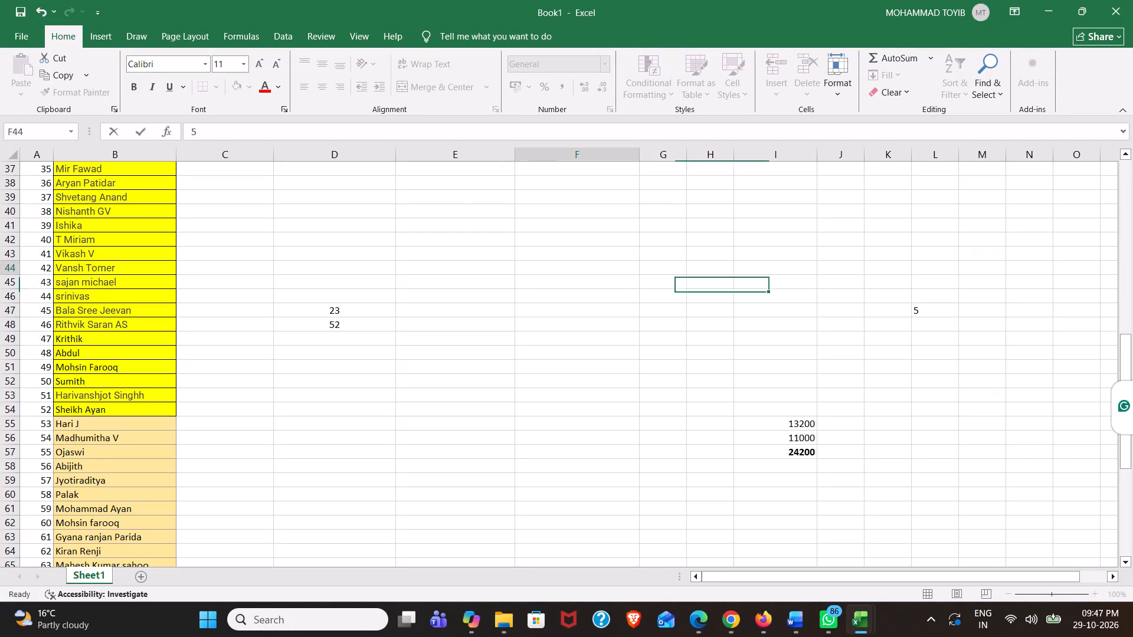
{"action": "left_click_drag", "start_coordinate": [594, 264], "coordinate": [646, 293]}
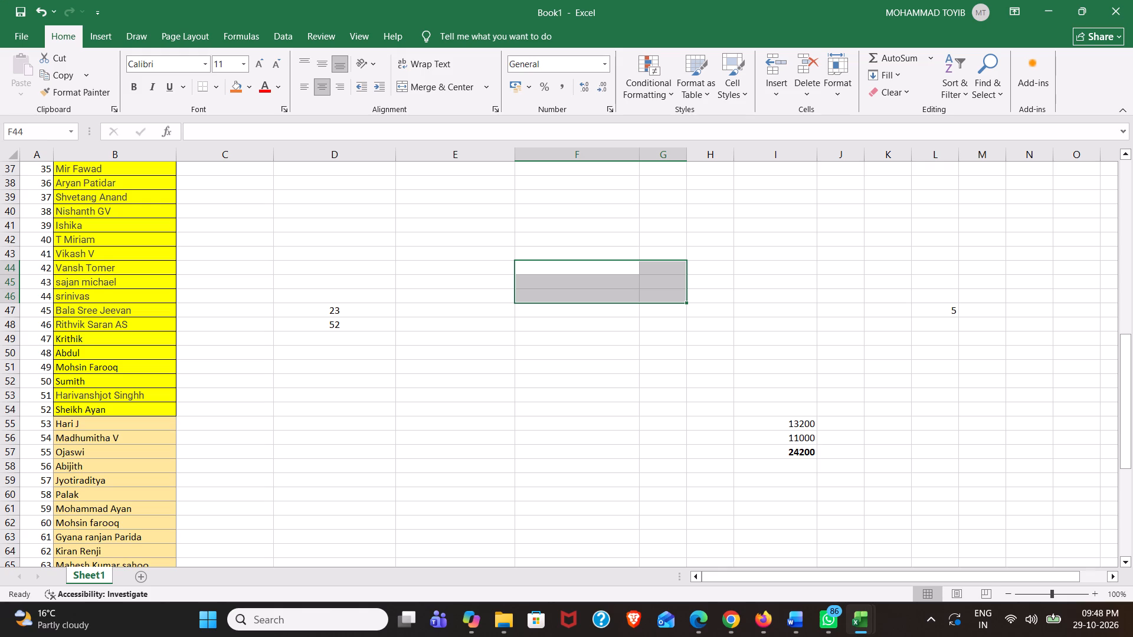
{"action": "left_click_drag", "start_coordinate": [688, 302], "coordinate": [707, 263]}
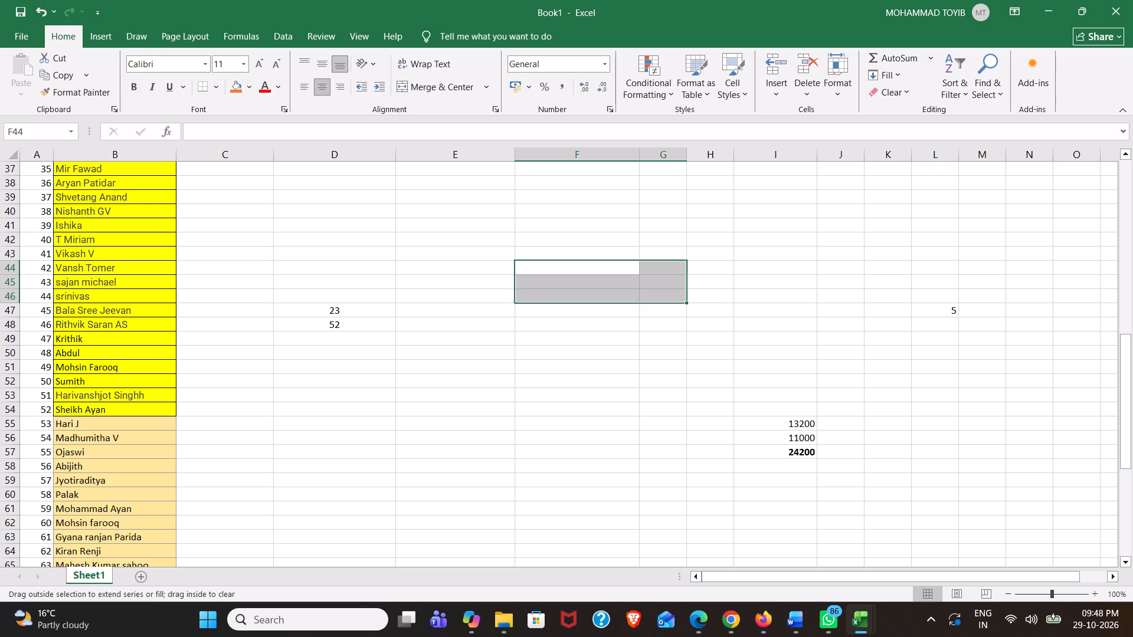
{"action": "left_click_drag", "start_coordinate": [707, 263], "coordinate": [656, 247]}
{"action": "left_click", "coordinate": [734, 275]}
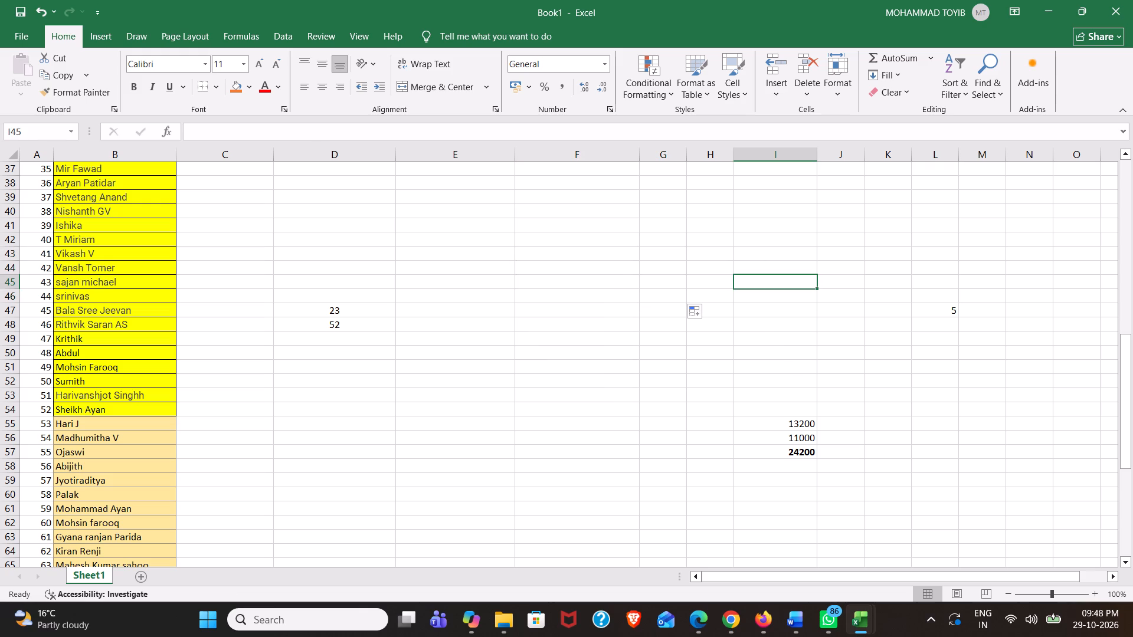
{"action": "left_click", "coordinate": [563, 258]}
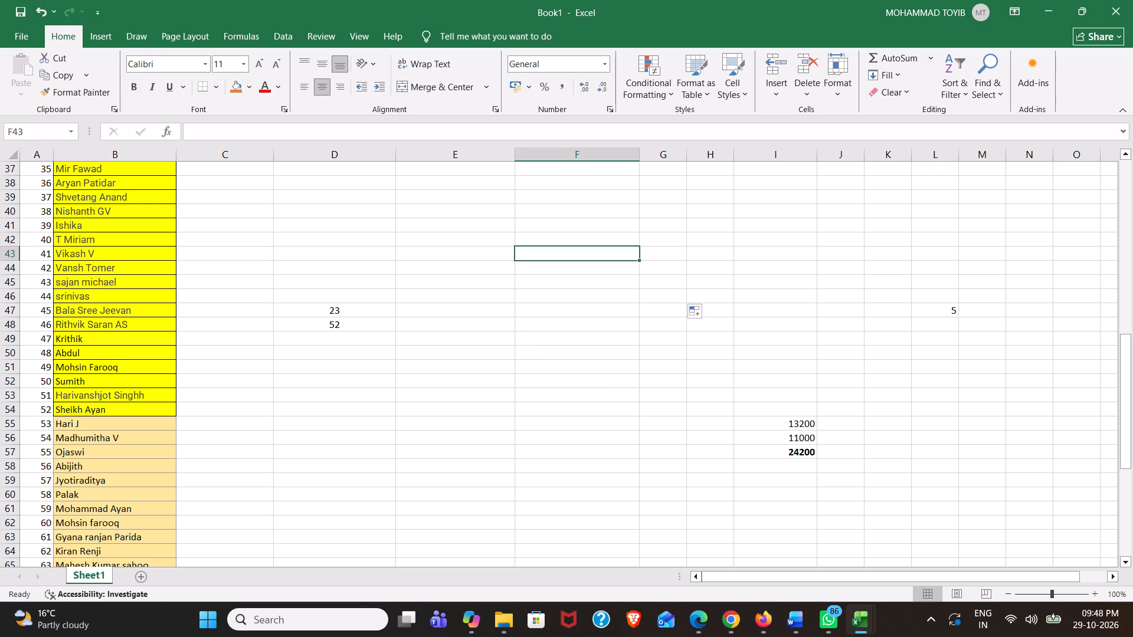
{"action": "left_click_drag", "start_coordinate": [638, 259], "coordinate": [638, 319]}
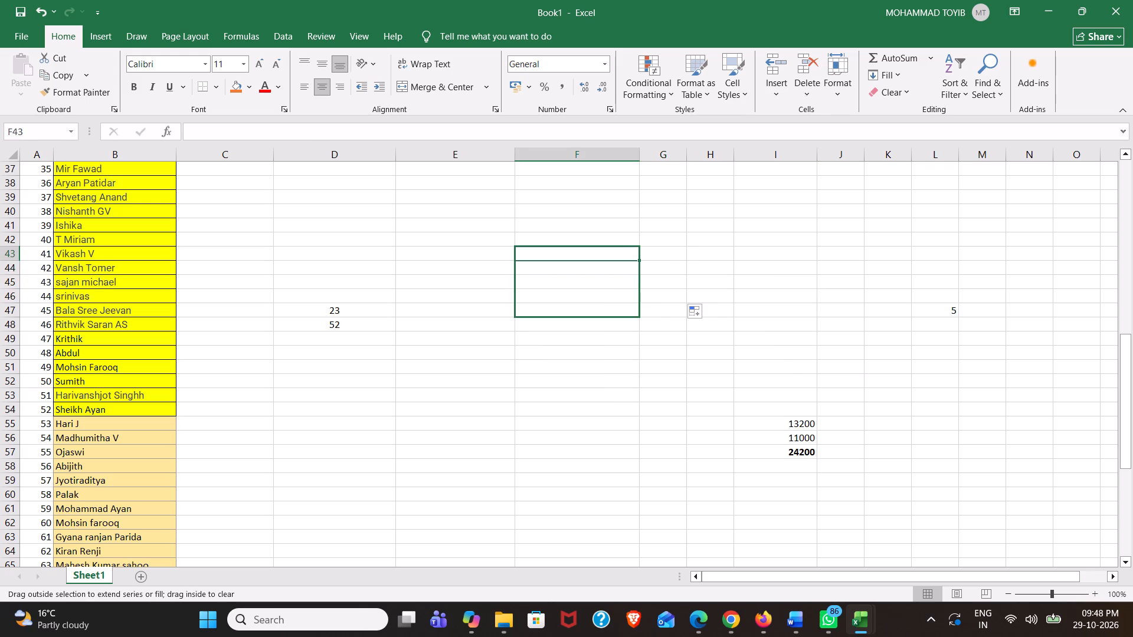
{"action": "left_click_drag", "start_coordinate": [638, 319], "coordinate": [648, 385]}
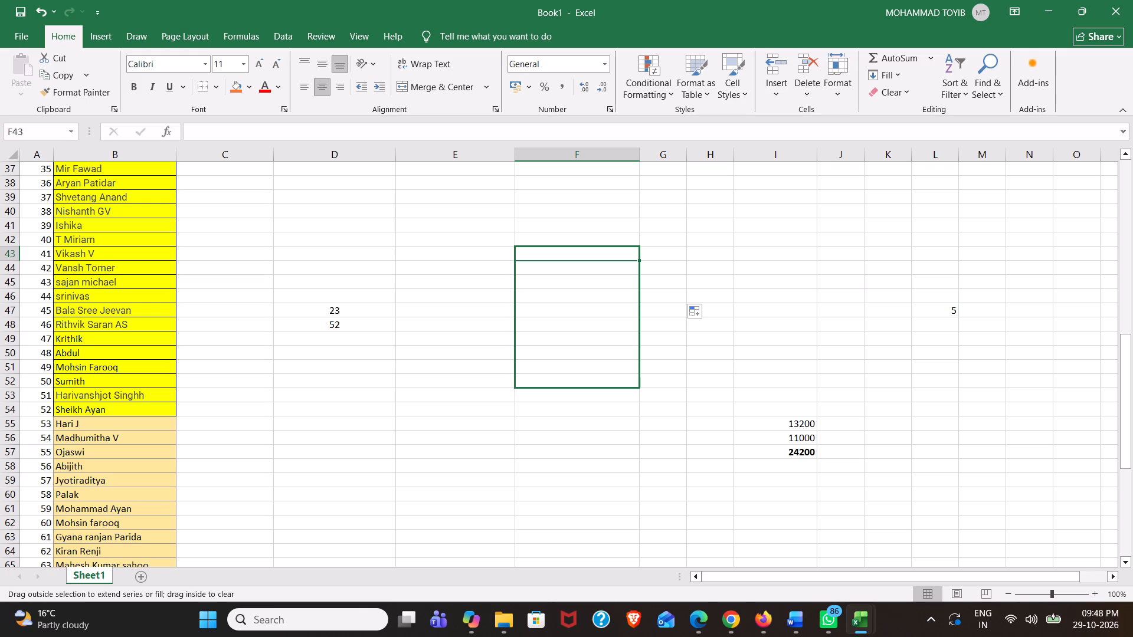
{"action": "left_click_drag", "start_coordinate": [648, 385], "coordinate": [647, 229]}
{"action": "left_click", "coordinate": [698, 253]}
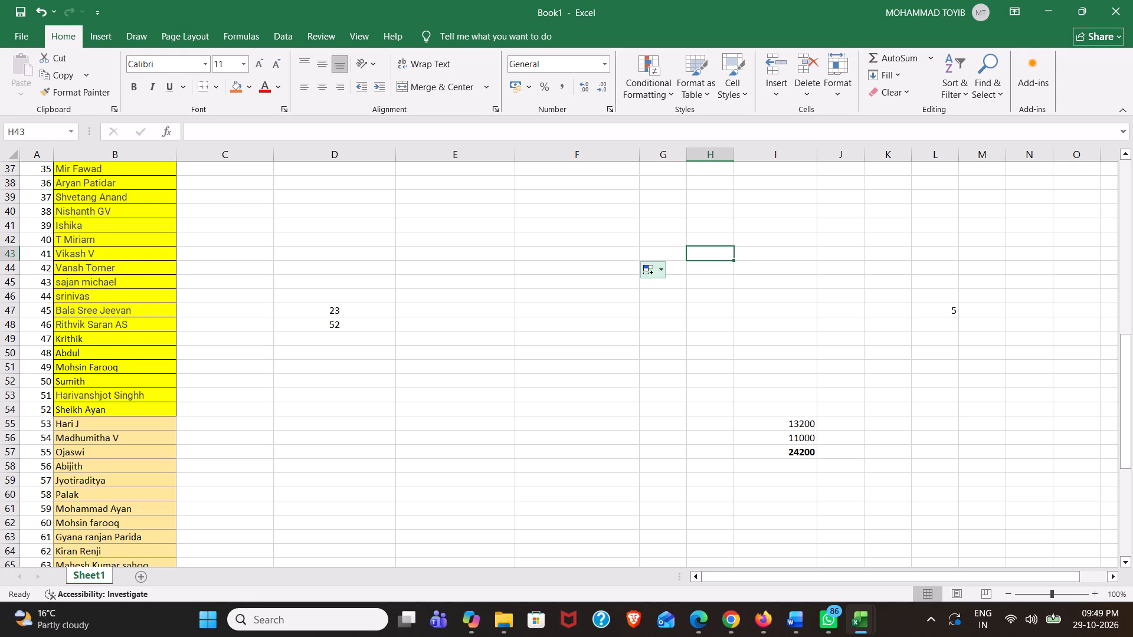
Look through the bus no. 2 attendance list to check the serial numbers against the names.
{"action": "scroll", "coordinate": [609, 354], "scroll_direction": "up", "scroll_amount": 9}
{"action": "scroll", "coordinate": [618, 329], "scroll_direction": "down", "scroll_amount": 1}
{"action": "scroll", "coordinate": [616, 324], "scroll_direction": "up", "scroll_amount": 1}
{"action": "scroll", "coordinate": [568, 288], "scroll_direction": "up", "scroll_amount": 9}
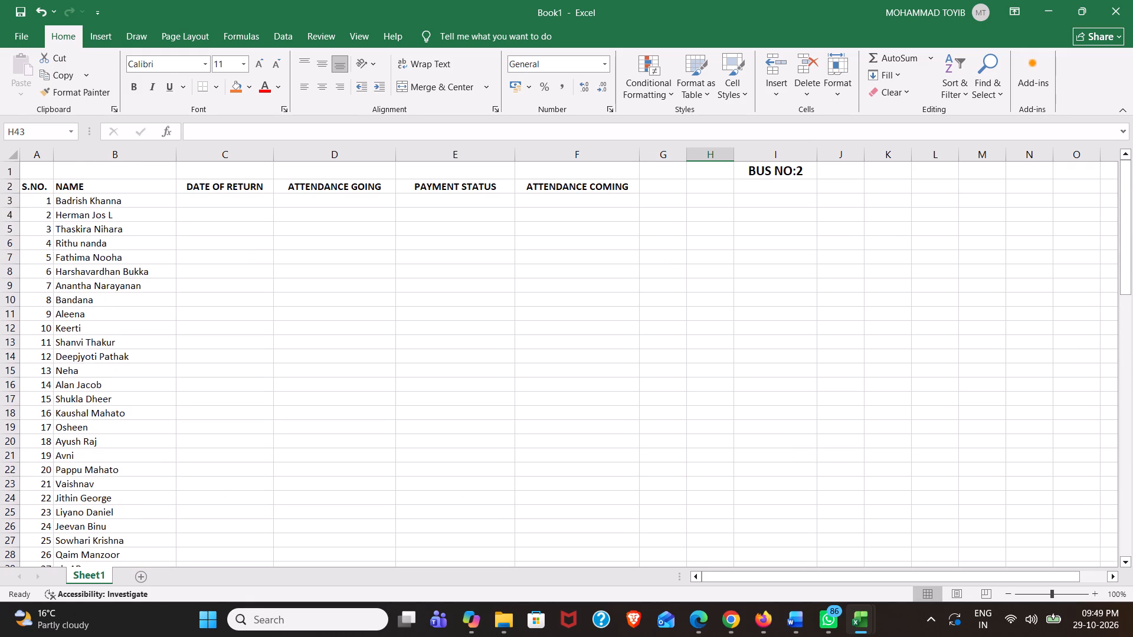
{"action": "scroll", "coordinate": [548, 265], "scroll_direction": "down", "scroll_amount": 4}
{"action": "scroll", "coordinate": [547, 268], "scroll_direction": "up", "scroll_amount": 1}
{"action": "scroll", "coordinate": [547, 268], "scroll_direction": "down", "scroll_amount": 4}
{"action": "scroll", "coordinate": [547, 268], "scroll_direction": "up", "scroll_amount": 1}
{"action": "scroll", "coordinate": [547, 268], "scroll_direction": "down", "scroll_amount": 1}
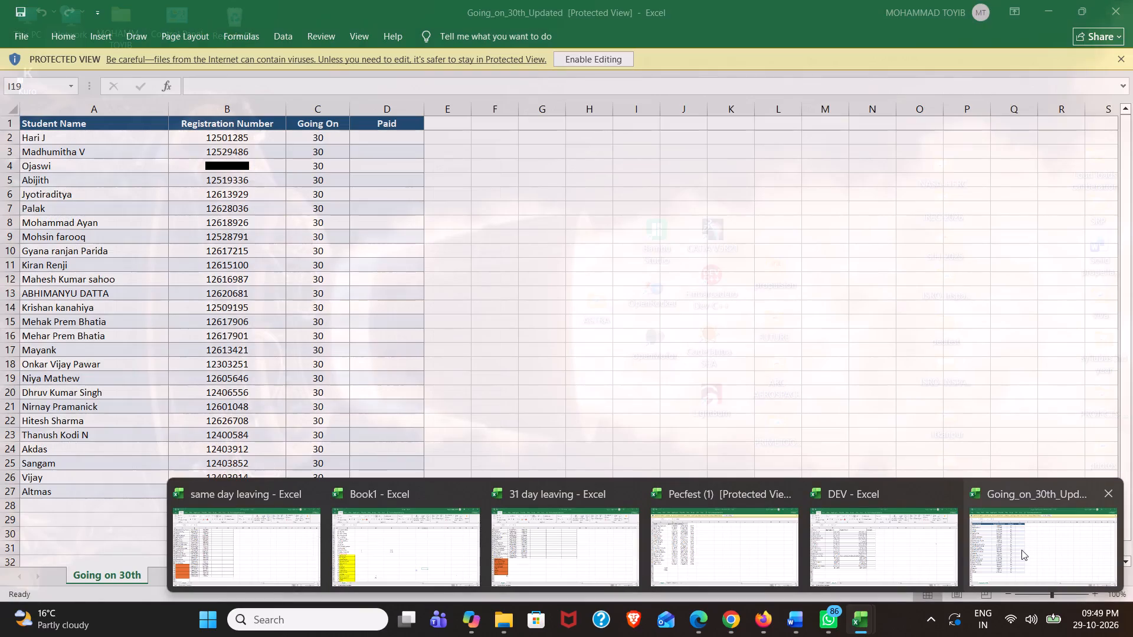
Switch to the Going_on_30th_Updated workbook and enable editing in it.
{"action": "left_click", "coordinate": [1021, 550]}
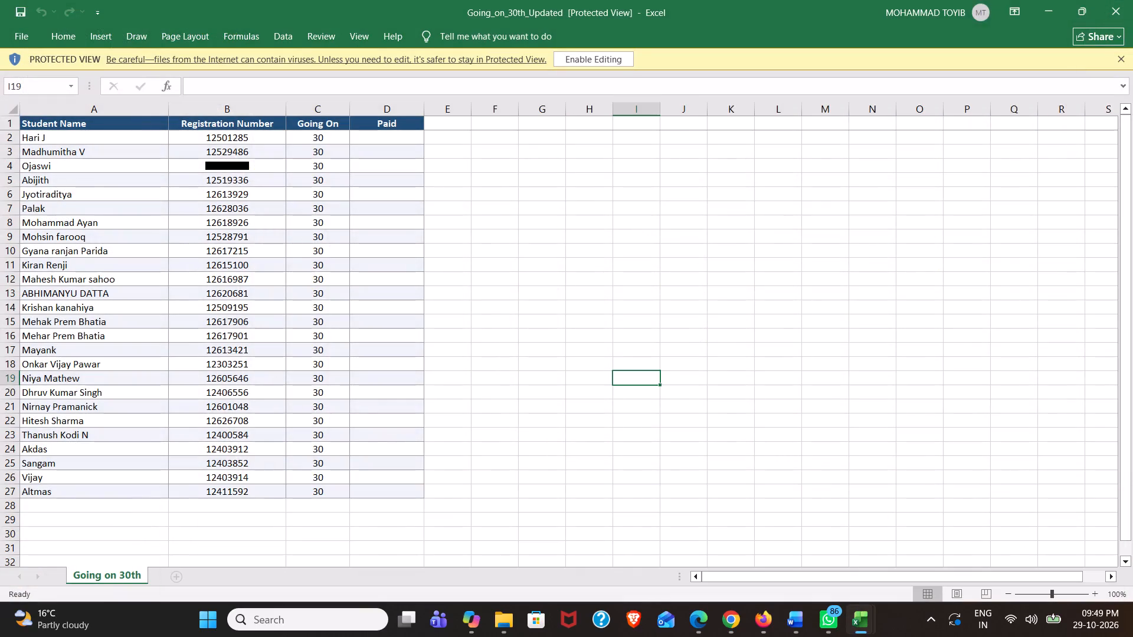
{"action": "left_click", "coordinate": [615, 56]}
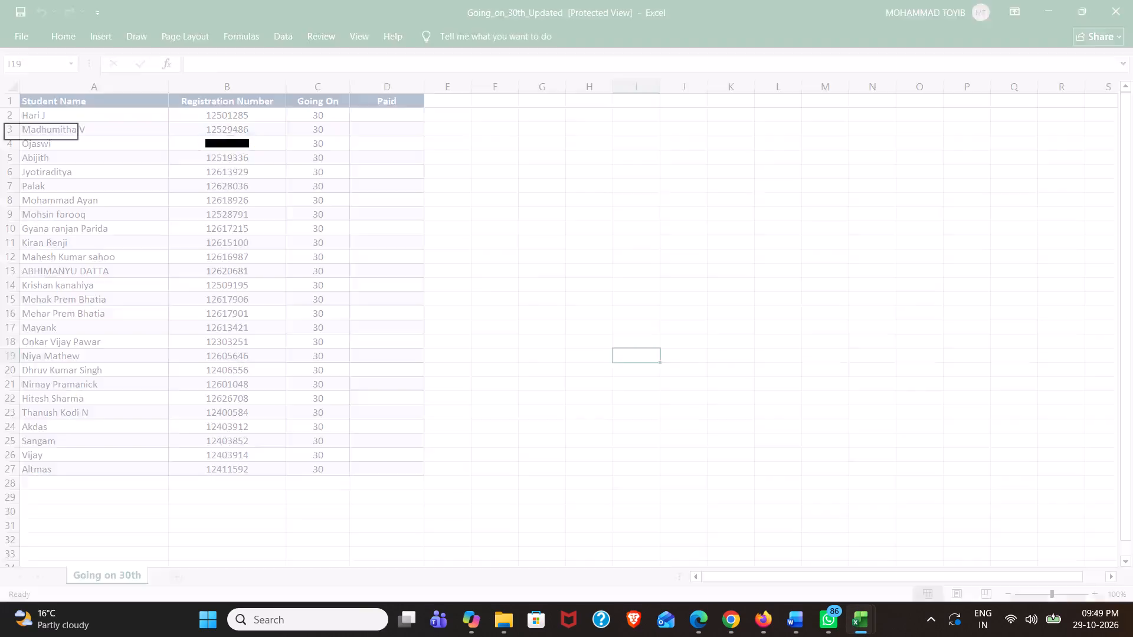
{"action": "scroll", "coordinate": [694, 291], "scroll_direction": "up", "scroll_amount": 3}
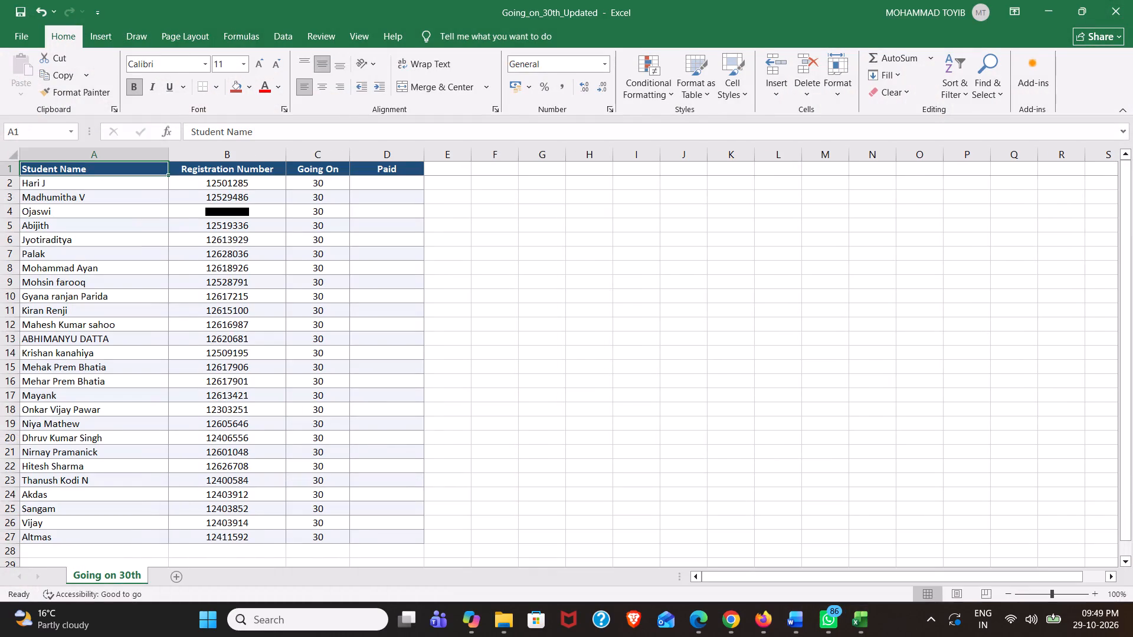
Create a new blank workbook.
{"action": "left_click", "coordinate": [27, 31]}
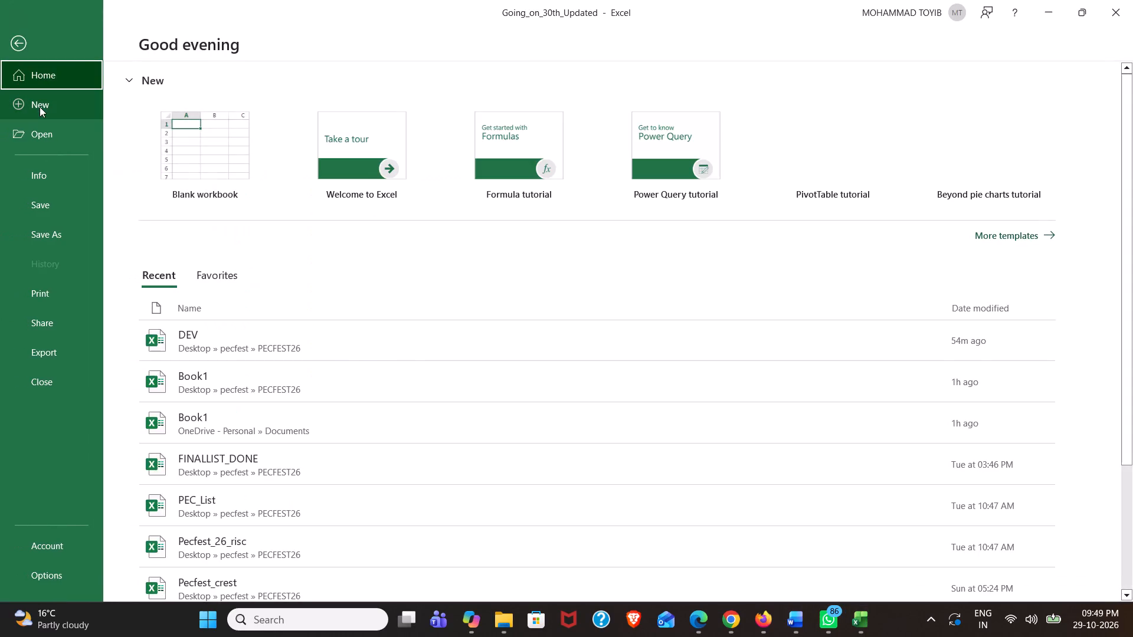
{"action": "left_click", "coordinate": [40, 107]}
{"action": "left_click", "coordinate": [169, 132]}
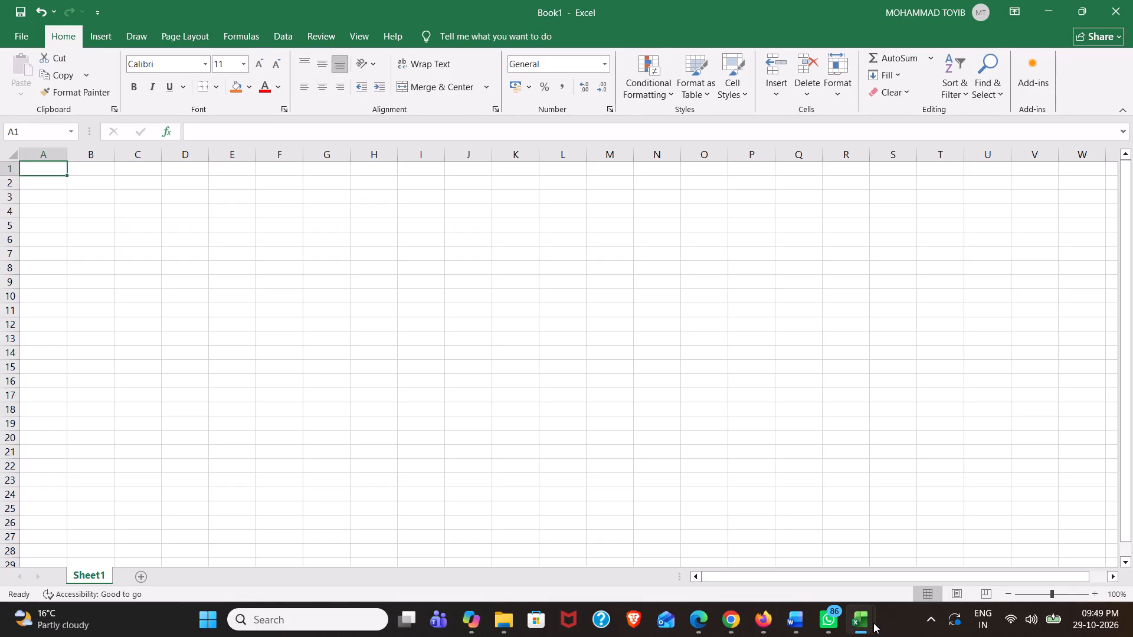
Copy the student names in A2:A27 of Going_on_30th_Updated to A1 of the new blank workbook and widen column A to fit them.
{"action": "left_click", "coordinate": [913, 562]}
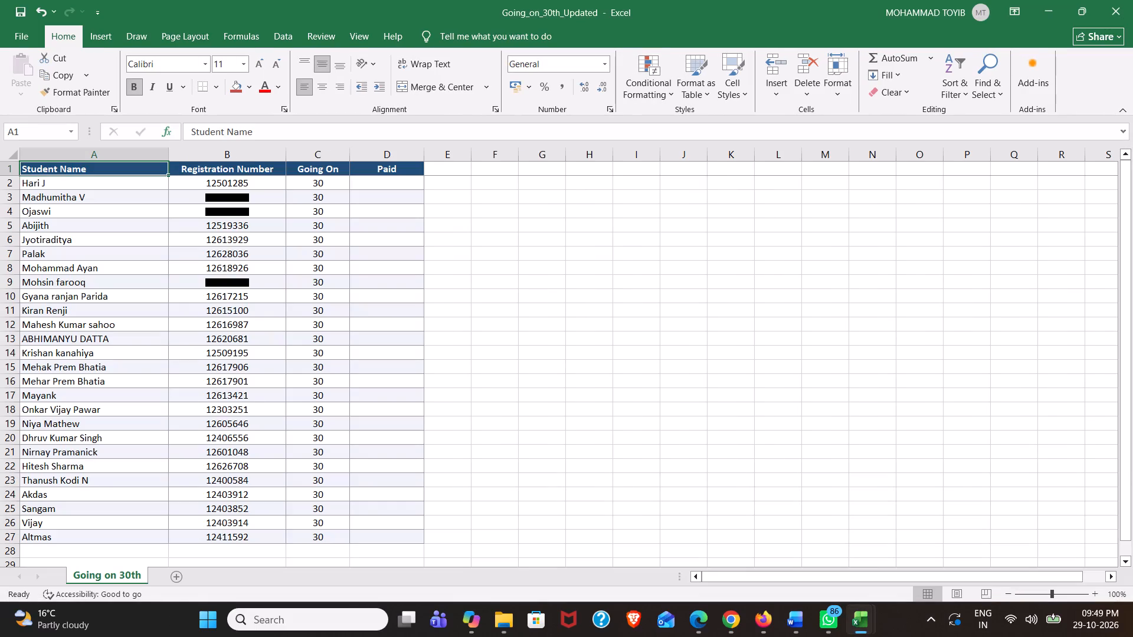
{"action": "left_click_drag", "start_coordinate": [93, 182], "coordinate": [148, 524]}
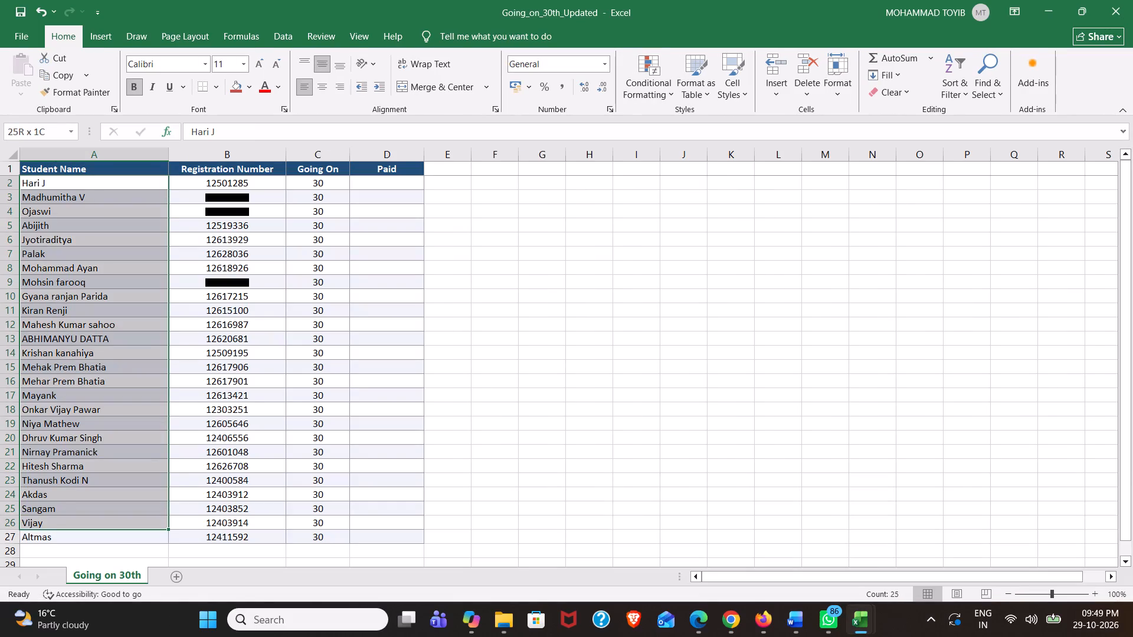
{"action": "left_click_drag", "start_coordinate": [148, 524], "coordinate": [149, 533]}
{"action": "key", "text": "ctrl+c"}
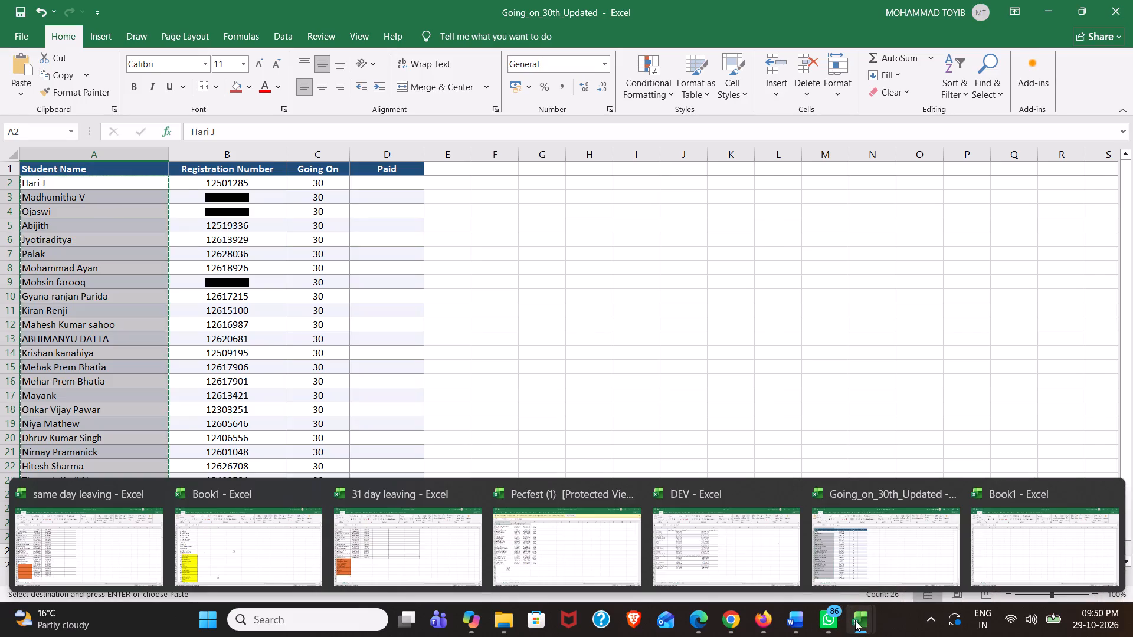
{"action": "left_click", "coordinate": [987, 546]}
{"action": "left_click", "coordinate": [51, 169]}
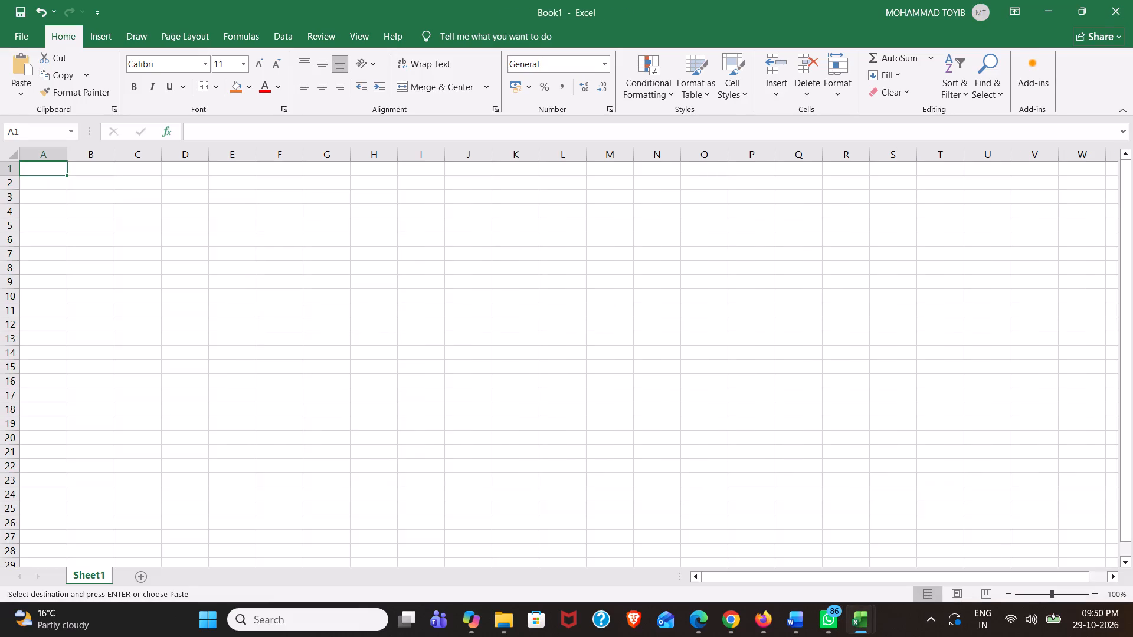
{"action": "key", "text": "ctrl+v"}
{"action": "left_click_drag", "start_coordinate": [67, 155], "coordinate": [173, 143]}
{"action": "left_click", "coordinate": [340, 297]}
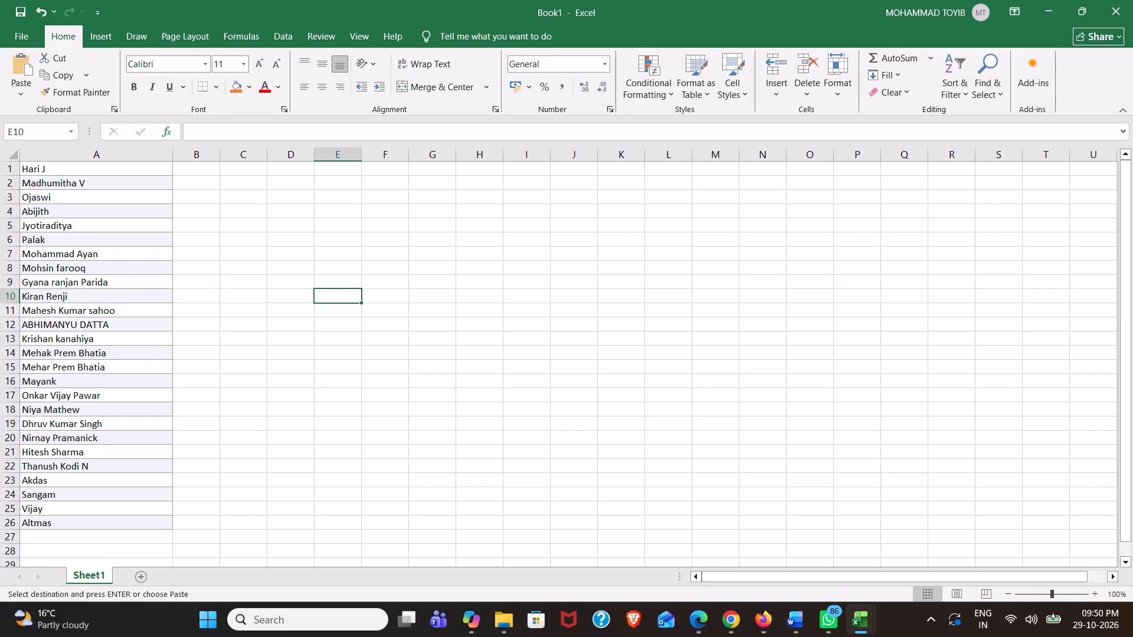
Append the names from A2:A20 of Sheet3 in the DEV workbook at A27 of the new workbook, closing DEV without saving.
{"action": "scroll", "coordinate": [129, 294], "scroll_direction": "down", "scroll_amount": 1}
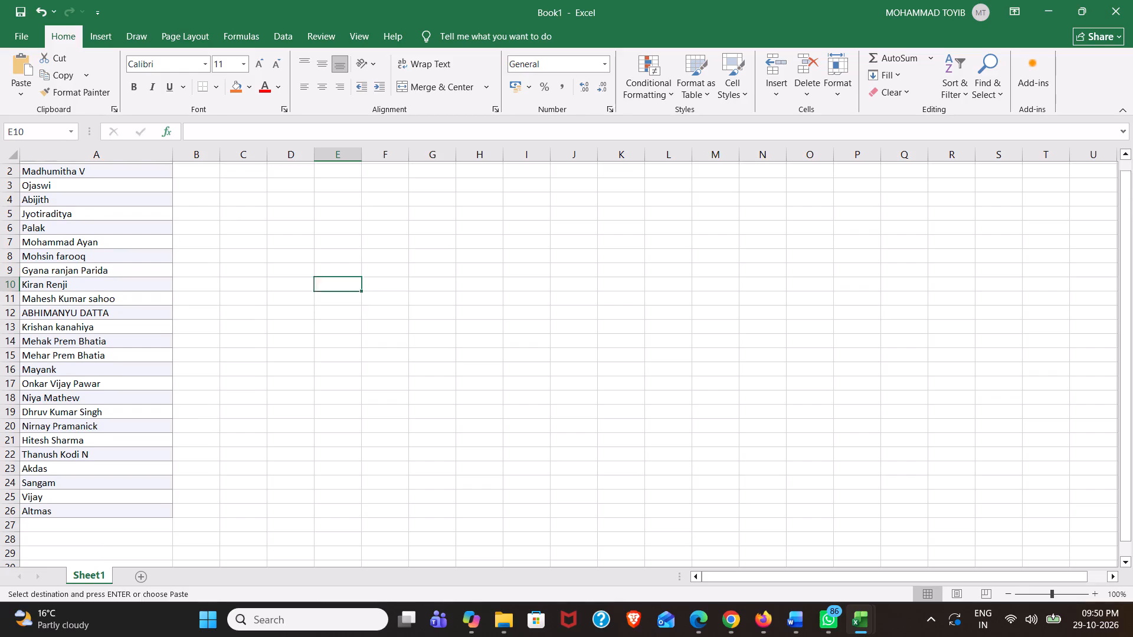
{"action": "scroll", "coordinate": [126, 412], "scroll_direction": "down", "scroll_amount": 7}
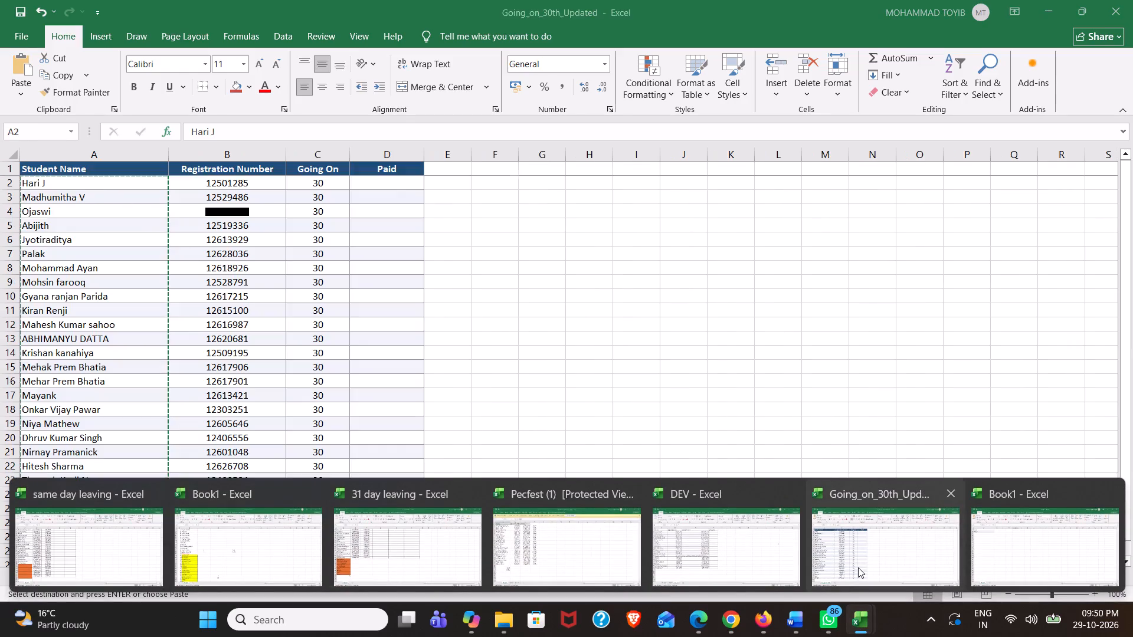
{"action": "left_click", "coordinate": [749, 565]}
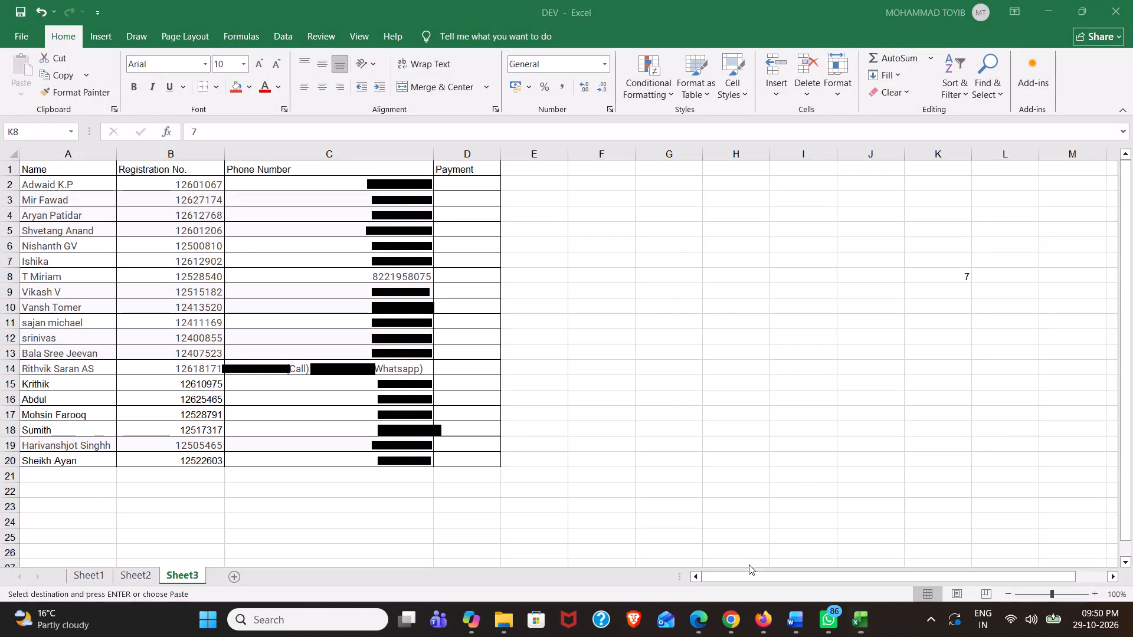
{"action": "left_click_drag", "start_coordinate": [80, 186], "coordinate": [80, 194]}
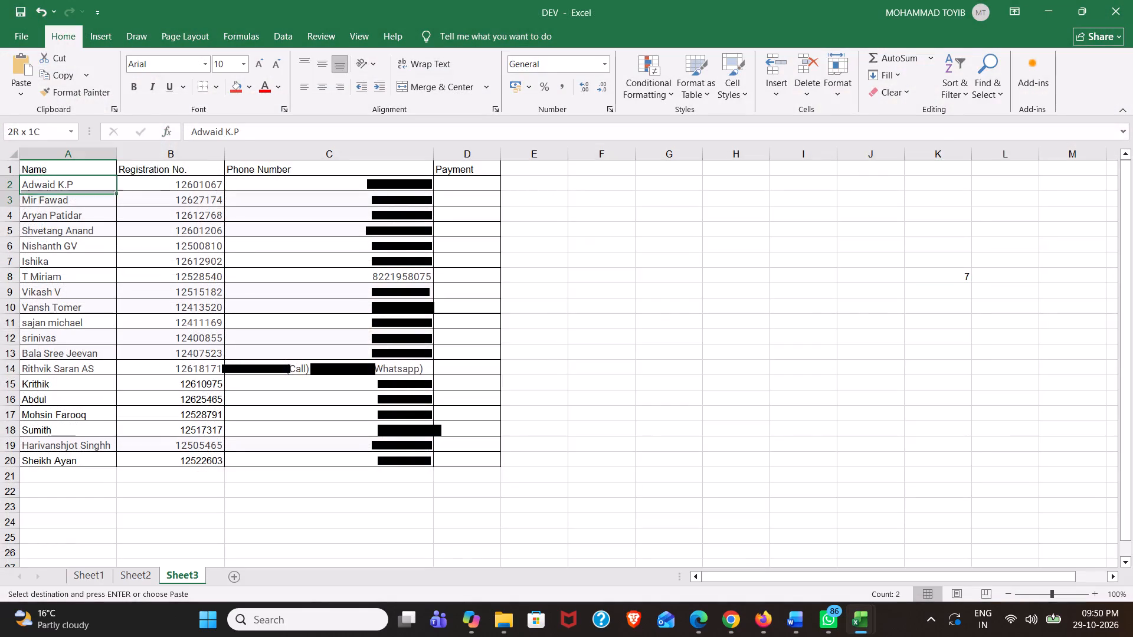
{"action": "left_click_drag", "start_coordinate": [80, 194], "coordinate": [94, 456]}
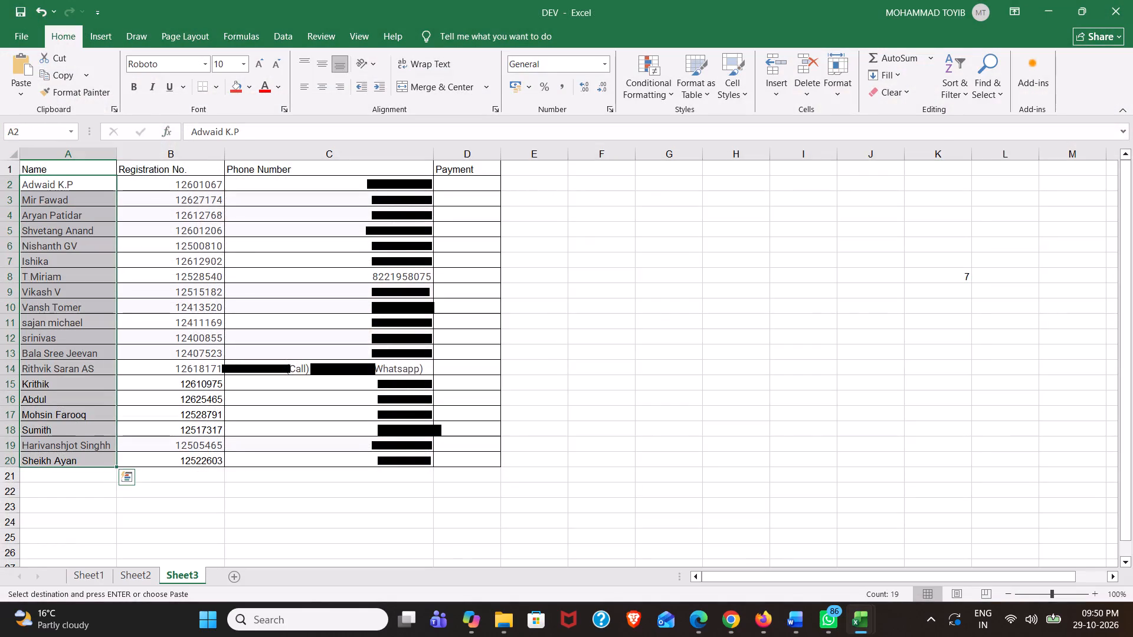
{"action": "key", "text": "ctrl+c"}
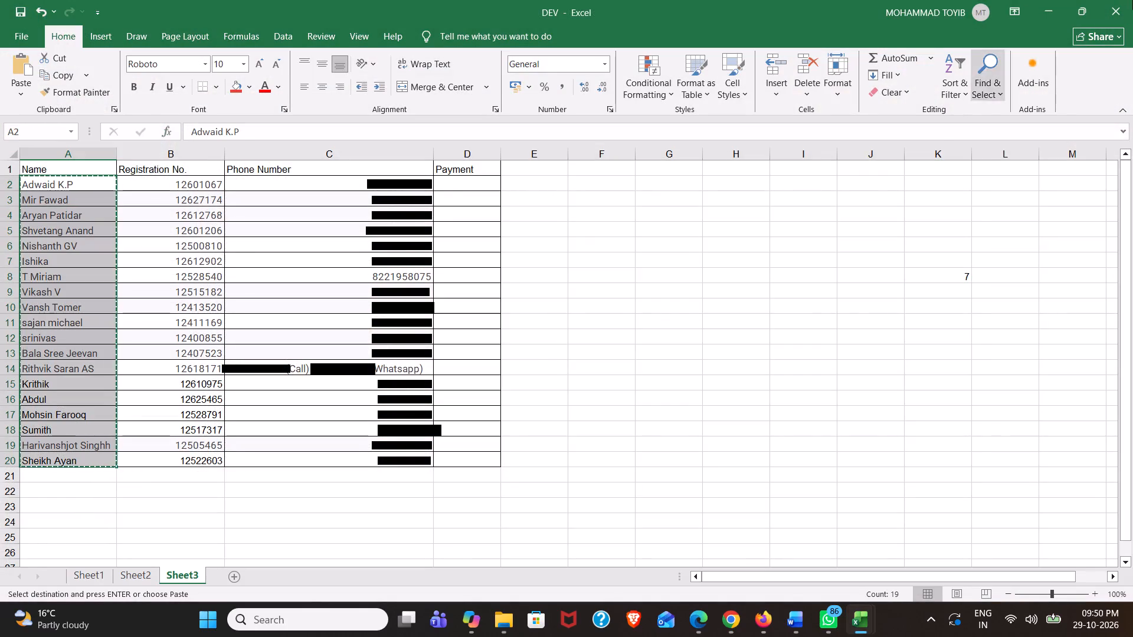
{"action": "left_click", "coordinate": [1132, 0]}
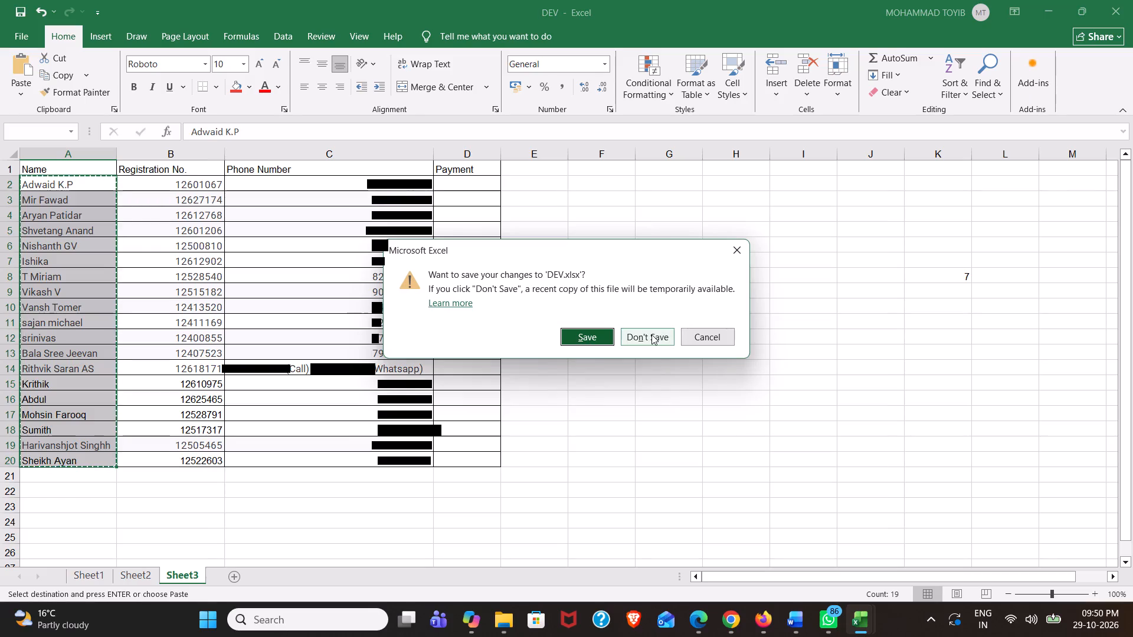
{"action": "left_click", "coordinate": [651, 334]}
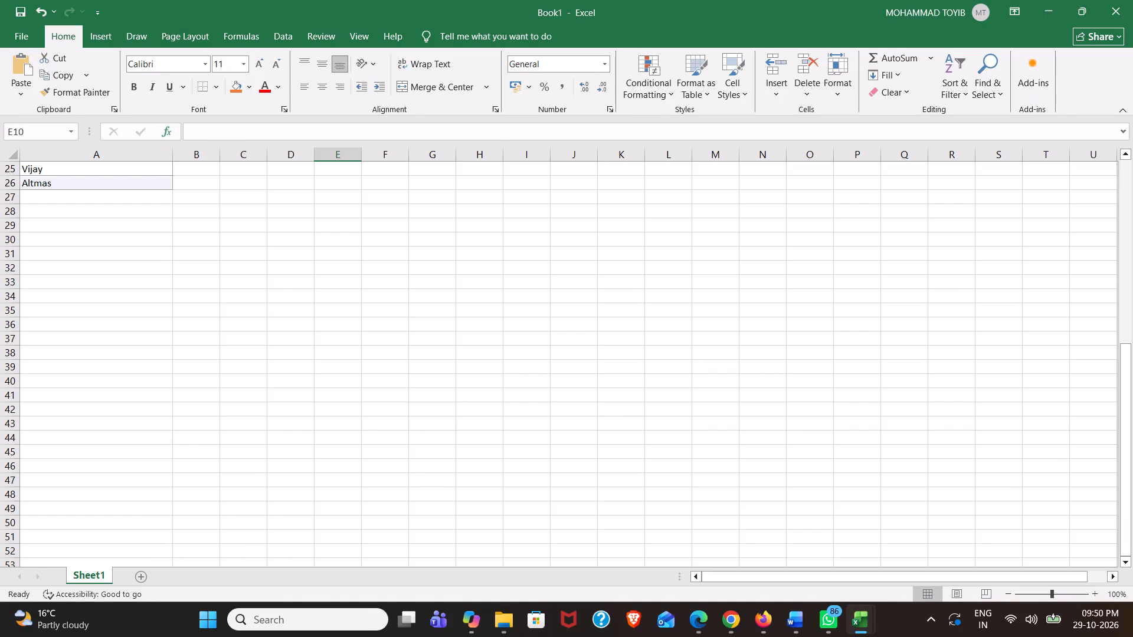
{"action": "left_click", "coordinate": [151, 199]}
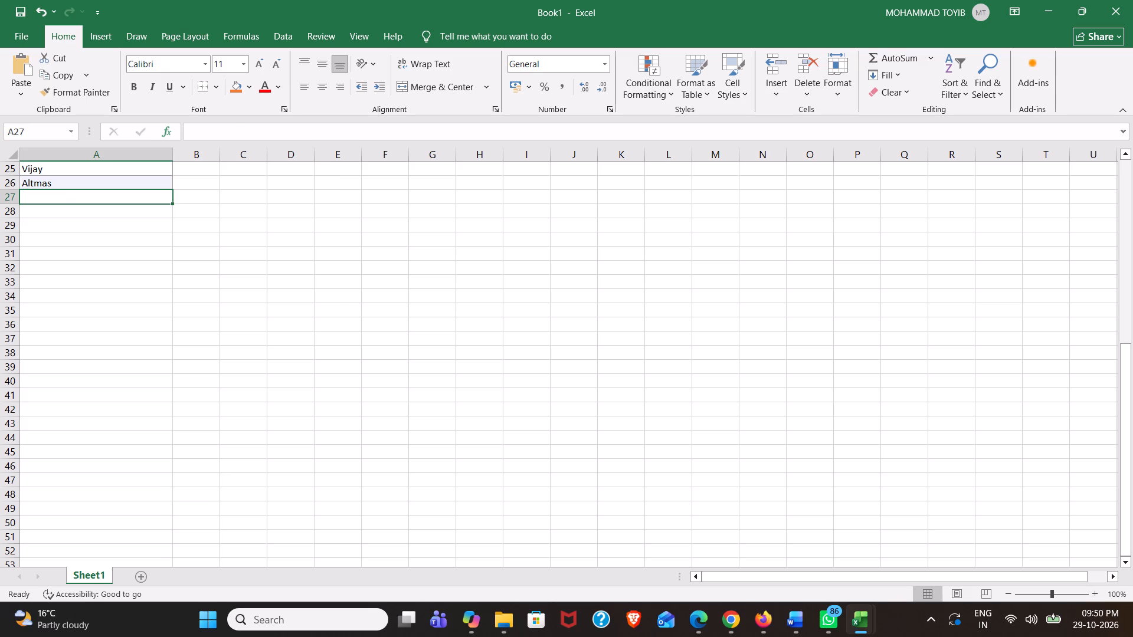
{"action": "key", "text": "ctrl+v"}
Review the combined name list in column A of the new workbook from its start to its end.
{"action": "scroll", "coordinate": [234, 326], "scroll_direction": "up", "scroll_amount": 4}
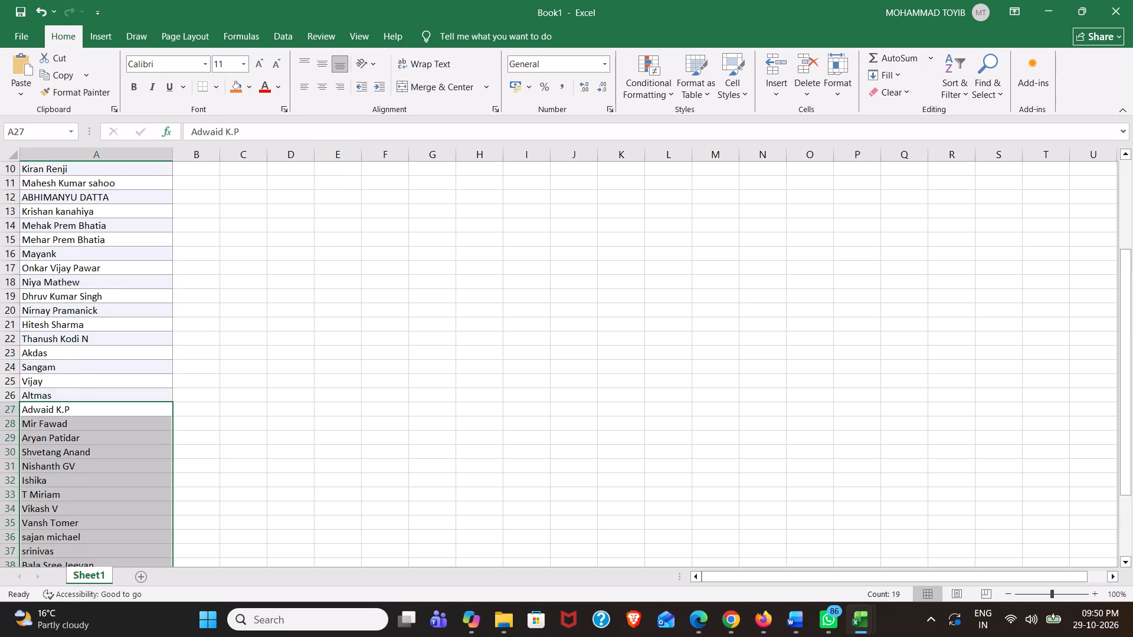
{"action": "scroll", "coordinate": [227, 330], "scroll_direction": "up", "scroll_amount": 7}
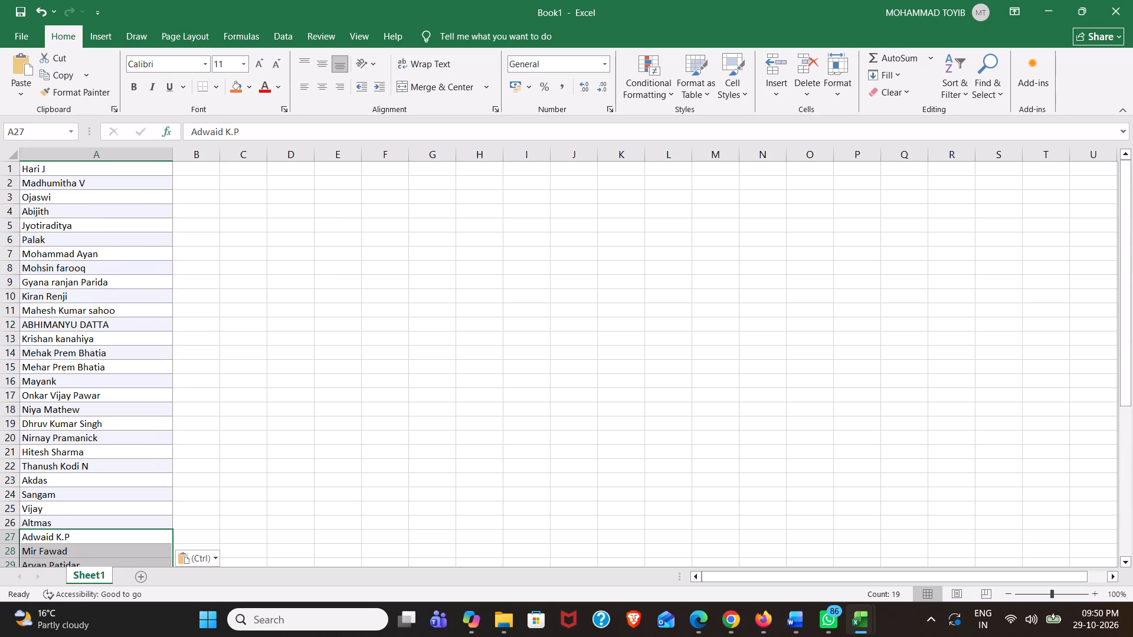
{"action": "scroll", "coordinate": [220, 338], "scroll_direction": "down", "scroll_amount": 2}
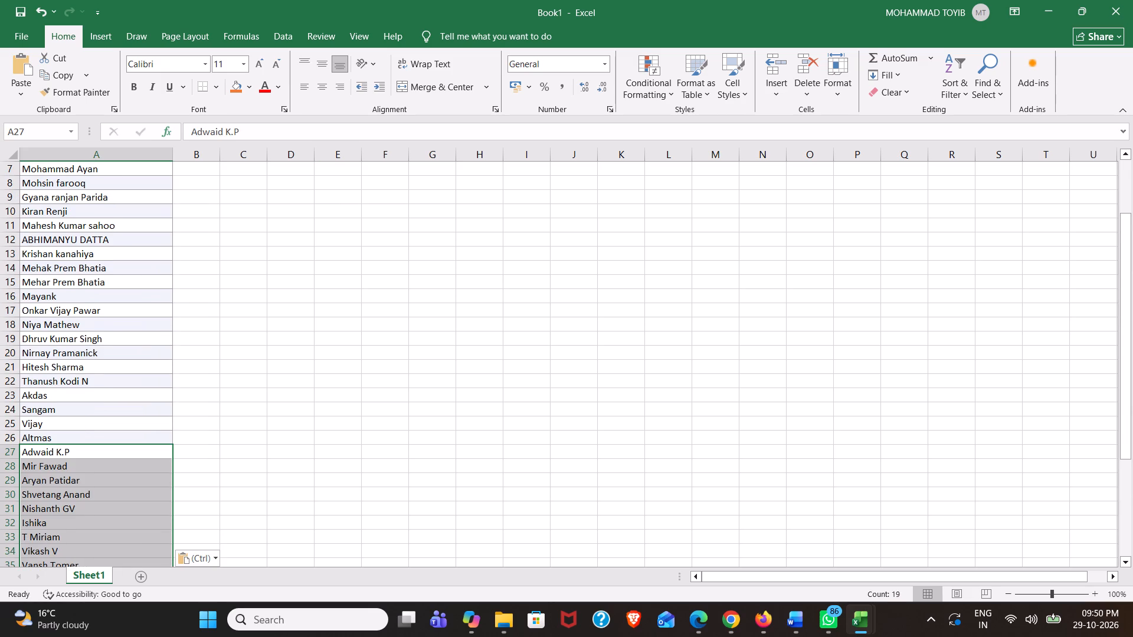
{"action": "left_click", "coordinate": [220, 338]}
{"action": "scroll", "coordinate": [220, 338], "scroll_direction": "down", "scroll_amount": 5}
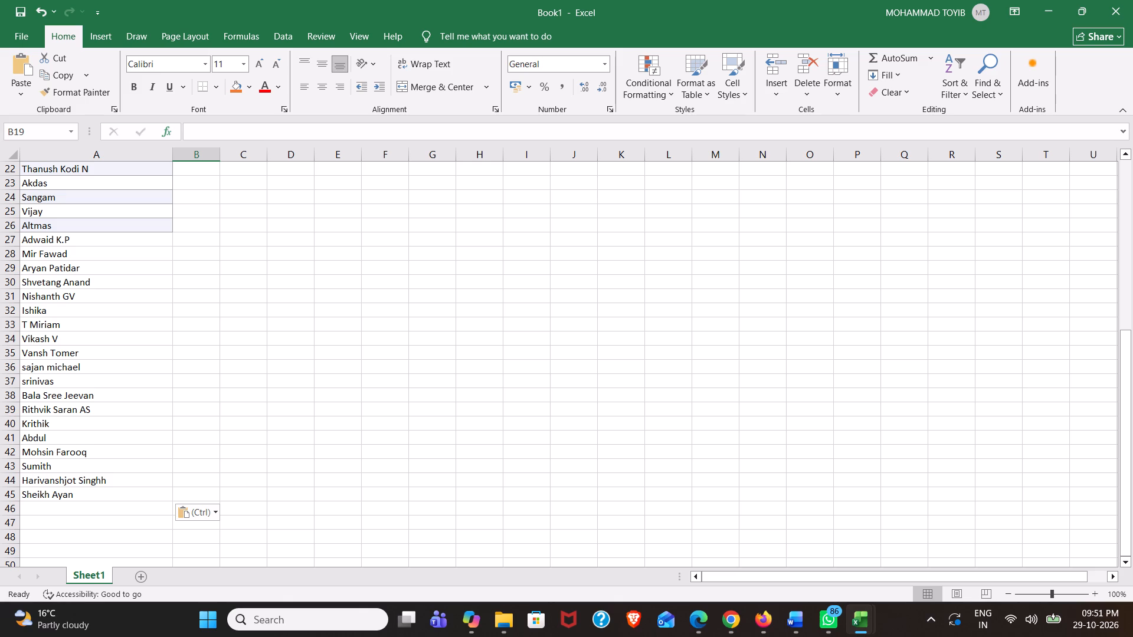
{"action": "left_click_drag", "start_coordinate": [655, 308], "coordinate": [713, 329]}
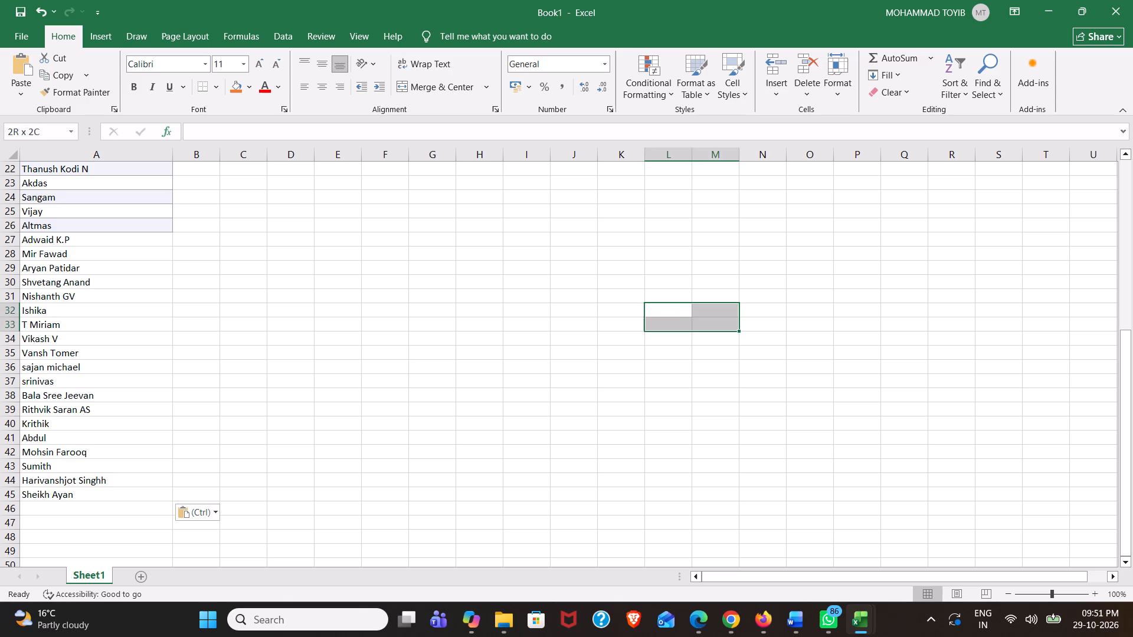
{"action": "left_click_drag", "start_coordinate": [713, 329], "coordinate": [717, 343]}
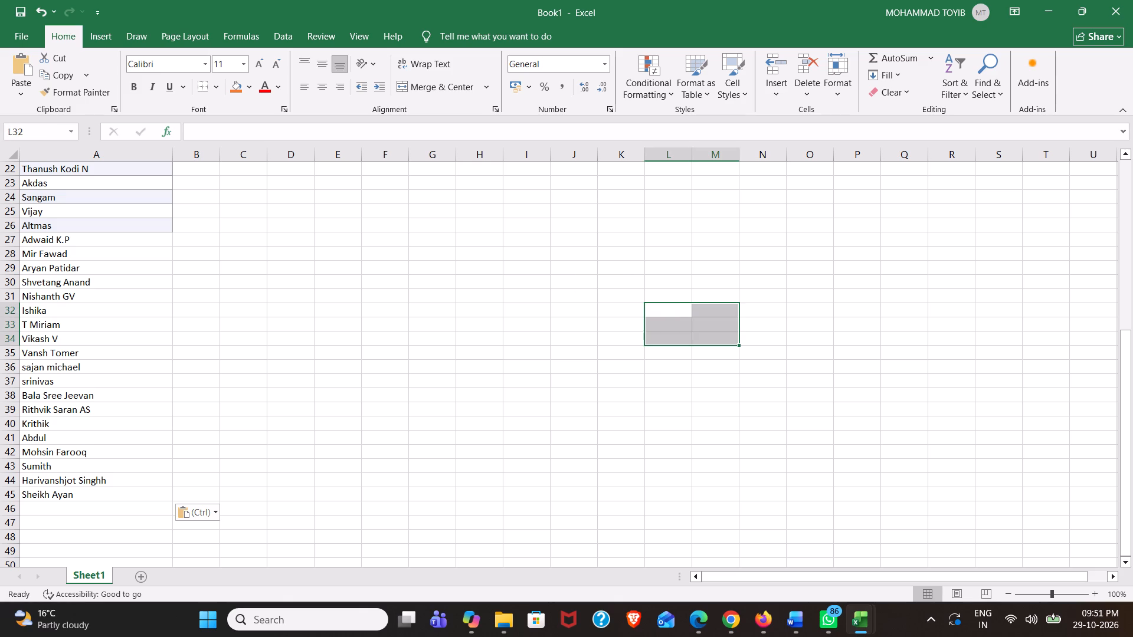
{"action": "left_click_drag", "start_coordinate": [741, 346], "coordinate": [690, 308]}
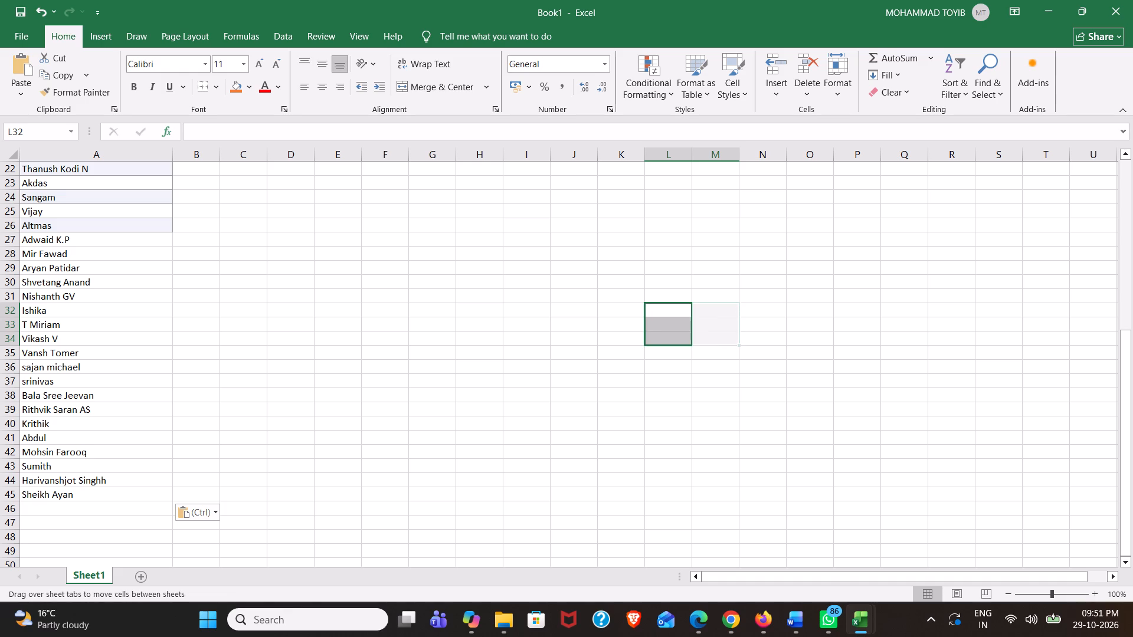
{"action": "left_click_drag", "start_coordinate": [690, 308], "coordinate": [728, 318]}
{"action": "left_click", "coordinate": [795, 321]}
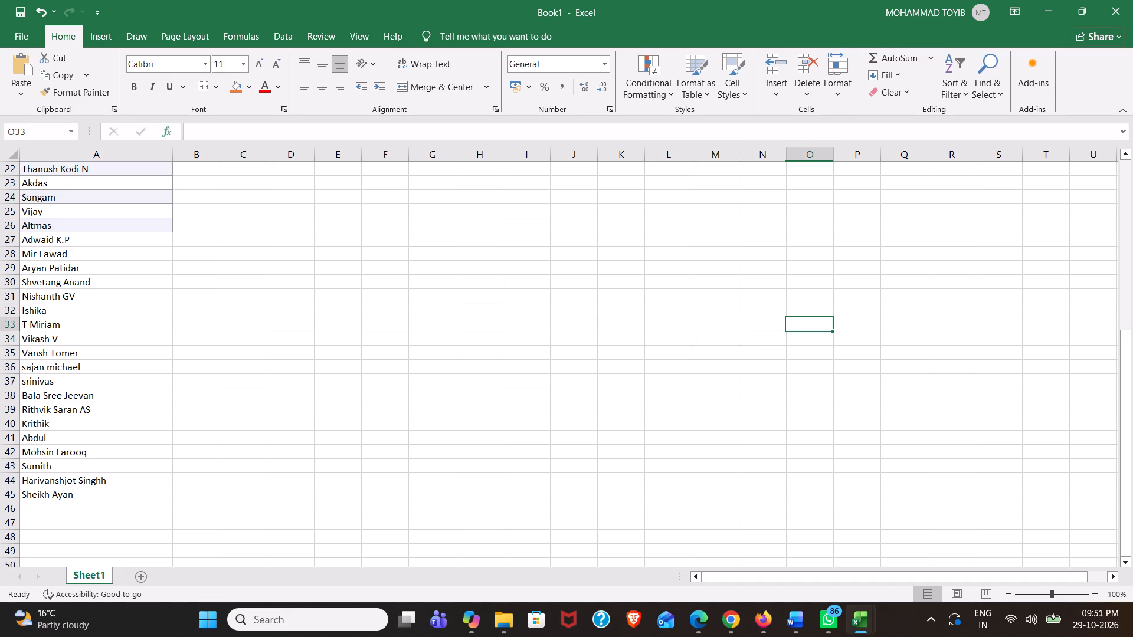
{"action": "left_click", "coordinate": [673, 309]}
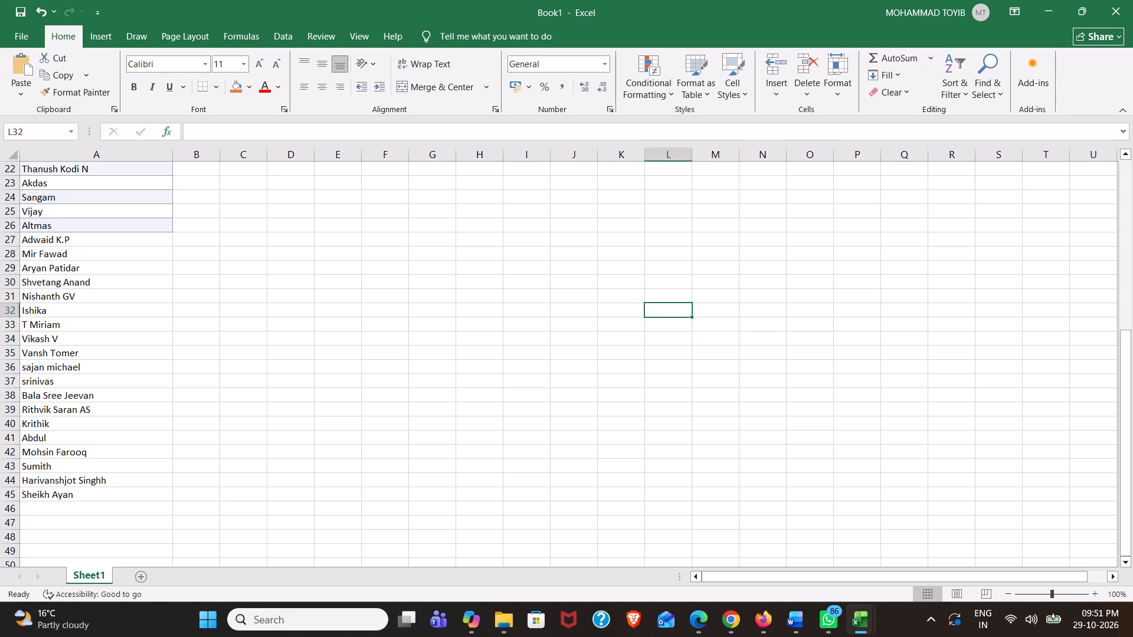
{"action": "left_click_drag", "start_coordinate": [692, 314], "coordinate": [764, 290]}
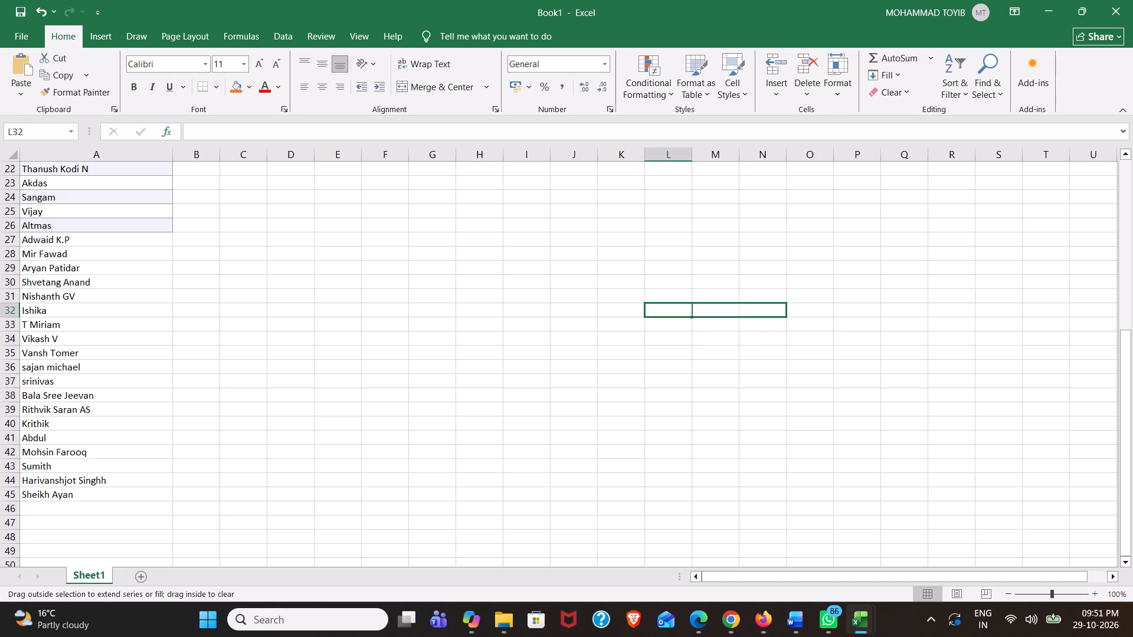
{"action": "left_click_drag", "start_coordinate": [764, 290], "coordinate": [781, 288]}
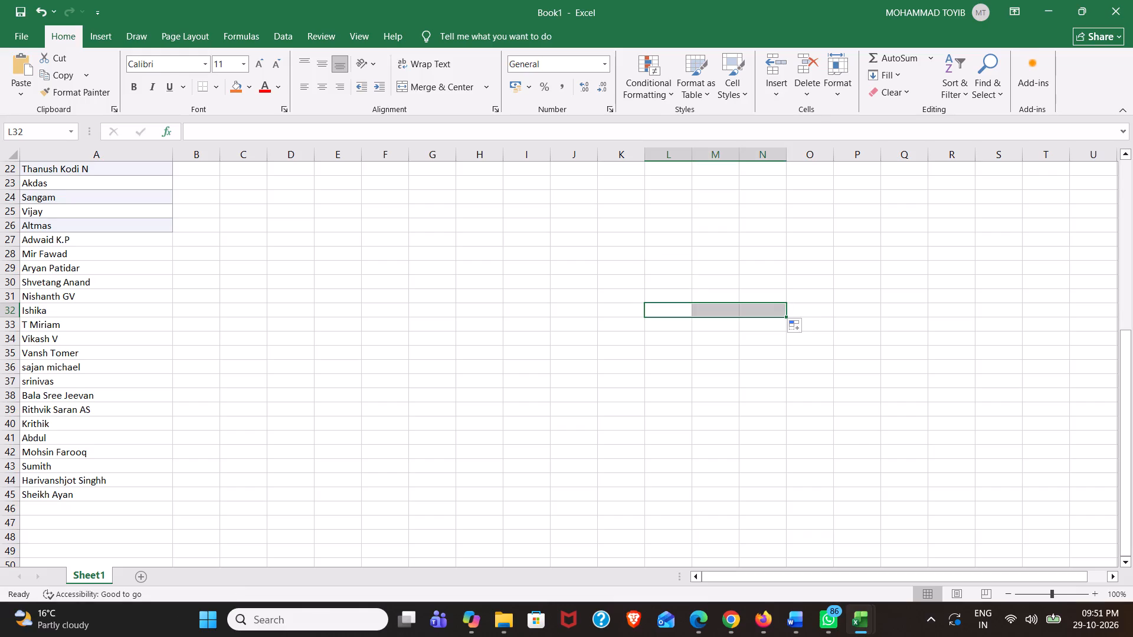
Check the dates around 30 and 31 October 2026 in the Windows calendar, then return to the workbook.
{"action": "left_click", "coordinate": [1089, 628]}
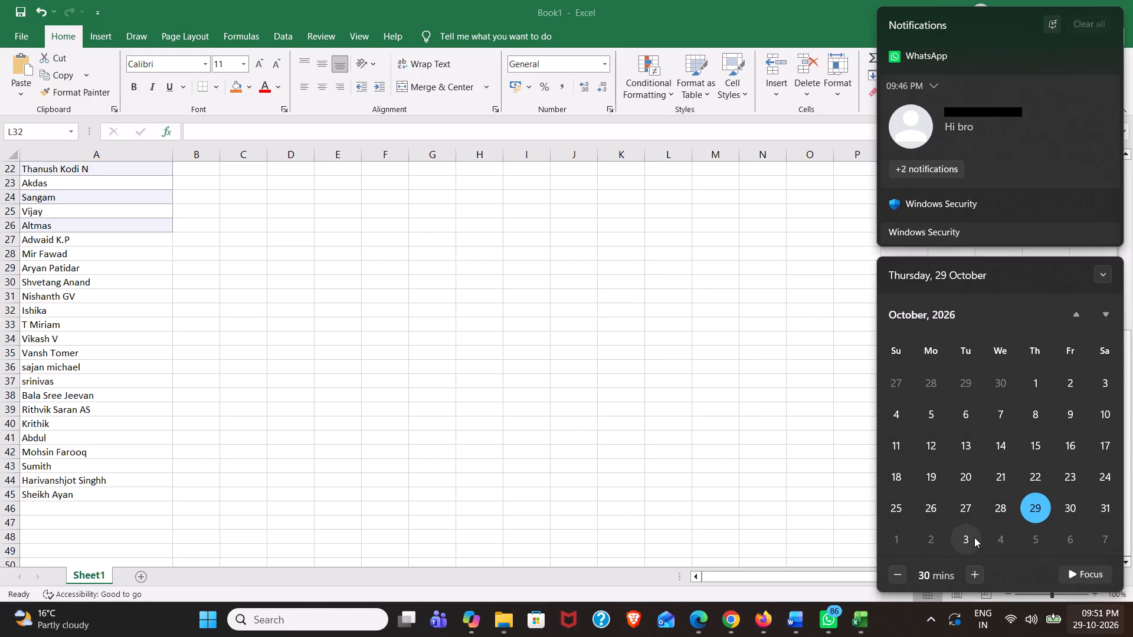
{"action": "left_click", "coordinate": [1105, 497]}
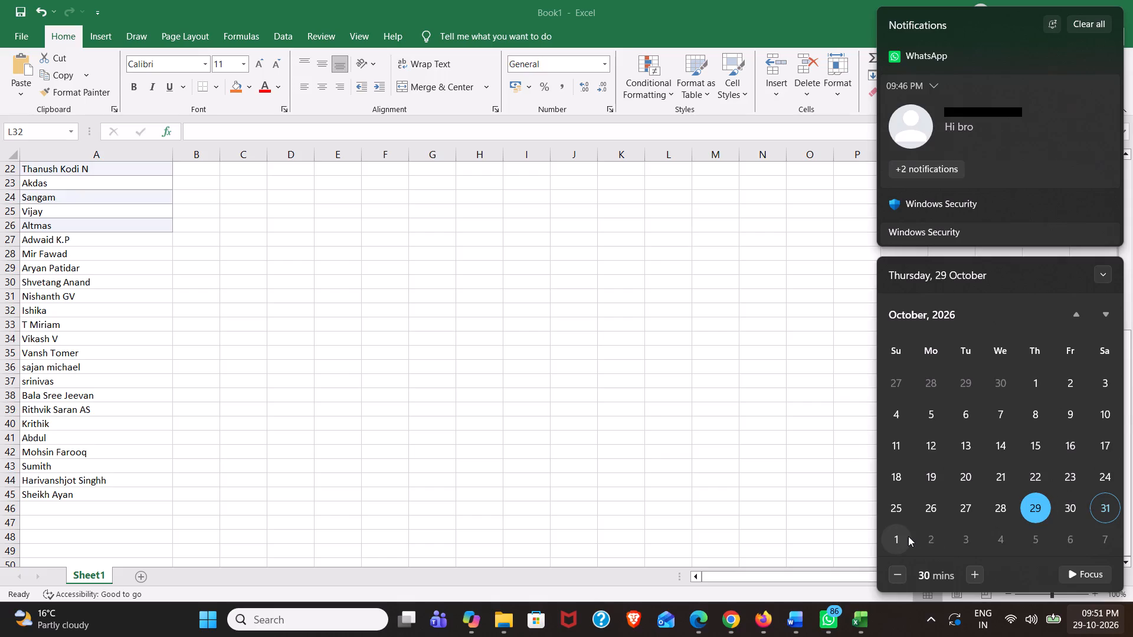
{"action": "left_click", "coordinate": [1069, 513]}
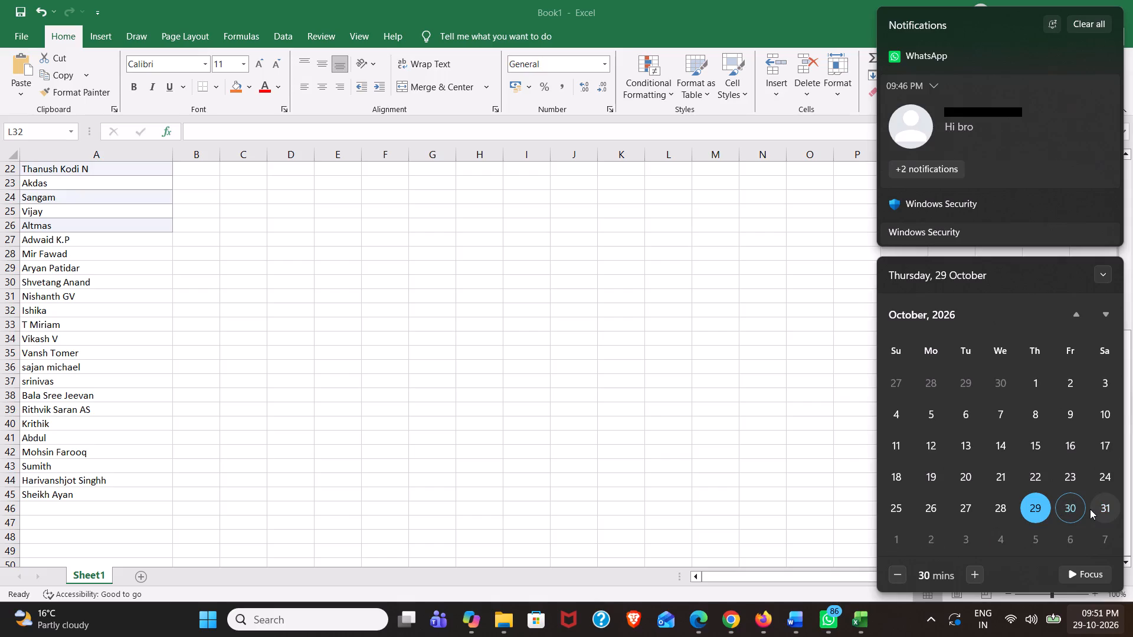
{"action": "left_click", "coordinate": [1090, 509]}
{"action": "left_click", "coordinate": [795, 453]}
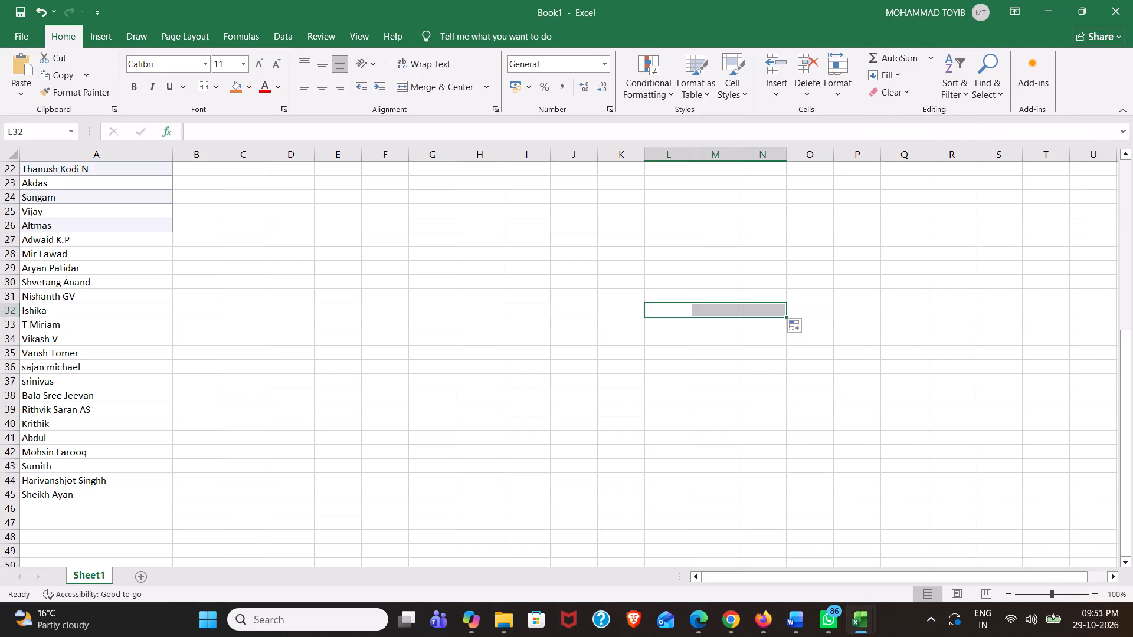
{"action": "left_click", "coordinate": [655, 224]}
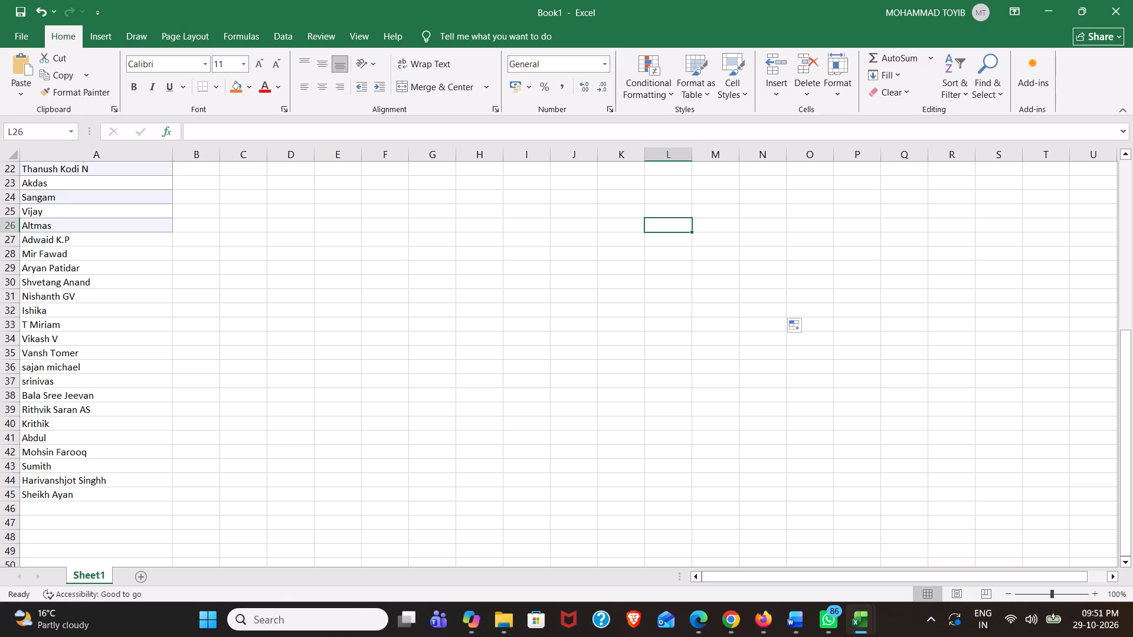
Append the names in B3:B32 of the bus no. 2 attendance list at A46 of the new combined workbook.
{"action": "scroll", "coordinate": [545, 317], "scroll_direction": "down", "scroll_amount": 1}
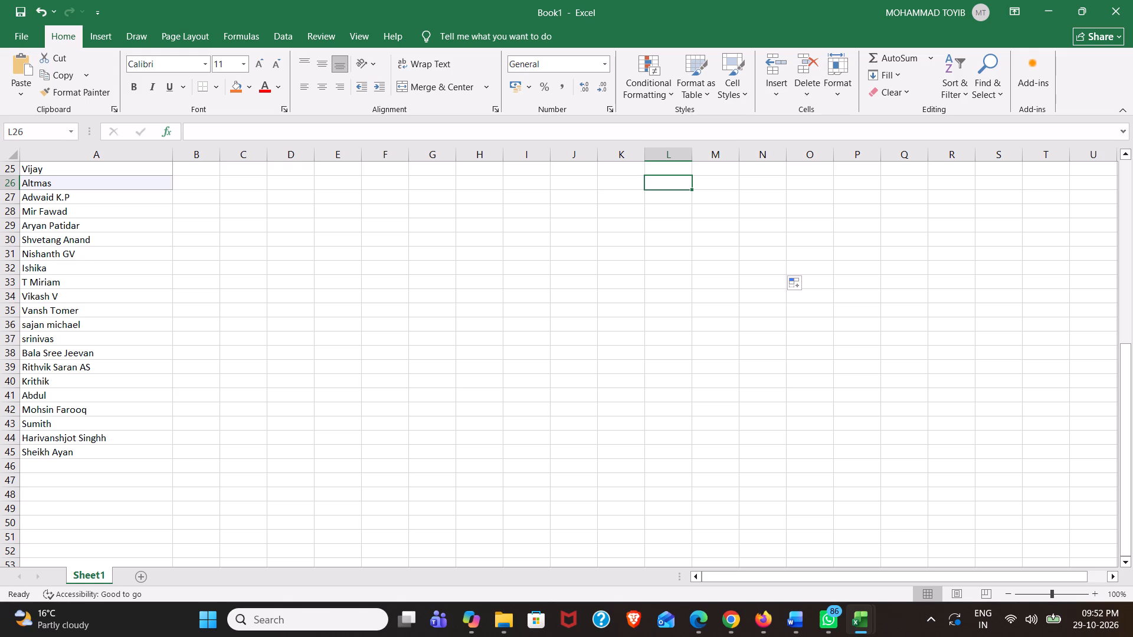
{"action": "scroll", "coordinate": [545, 317], "scroll_direction": "up", "scroll_amount": 14}
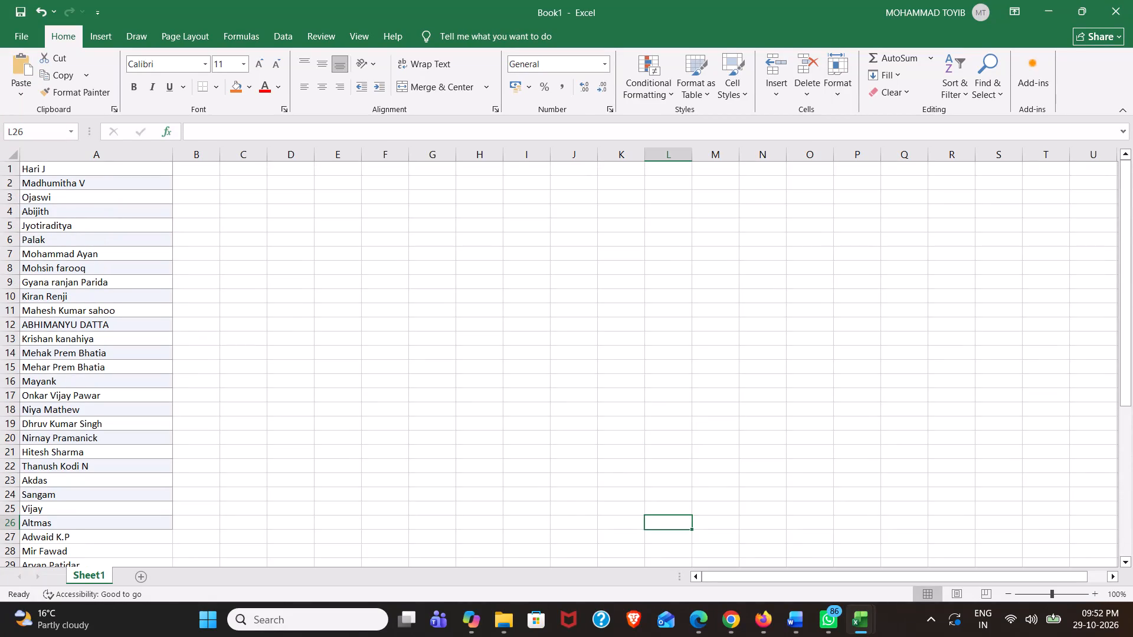
{"action": "scroll", "coordinate": [286, 353], "scroll_direction": "down", "scroll_amount": 3}
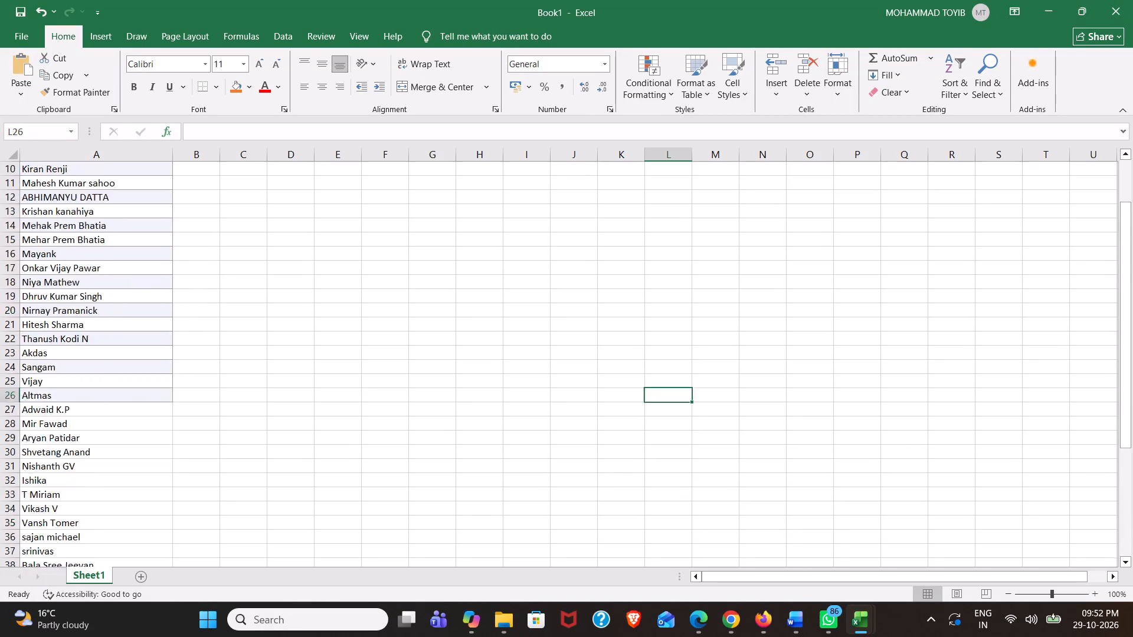
{"action": "scroll", "coordinate": [289, 355], "scroll_direction": "down", "scroll_amount": 6}
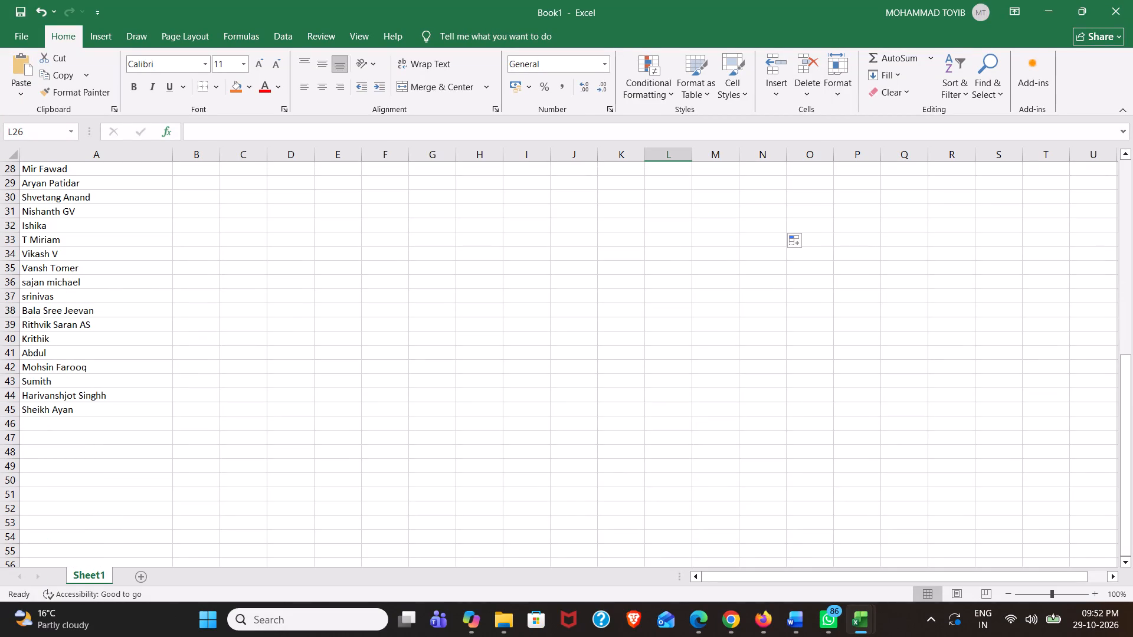
{"action": "scroll", "coordinate": [306, 366], "scroll_direction": "down", "scroll_amount": 5}
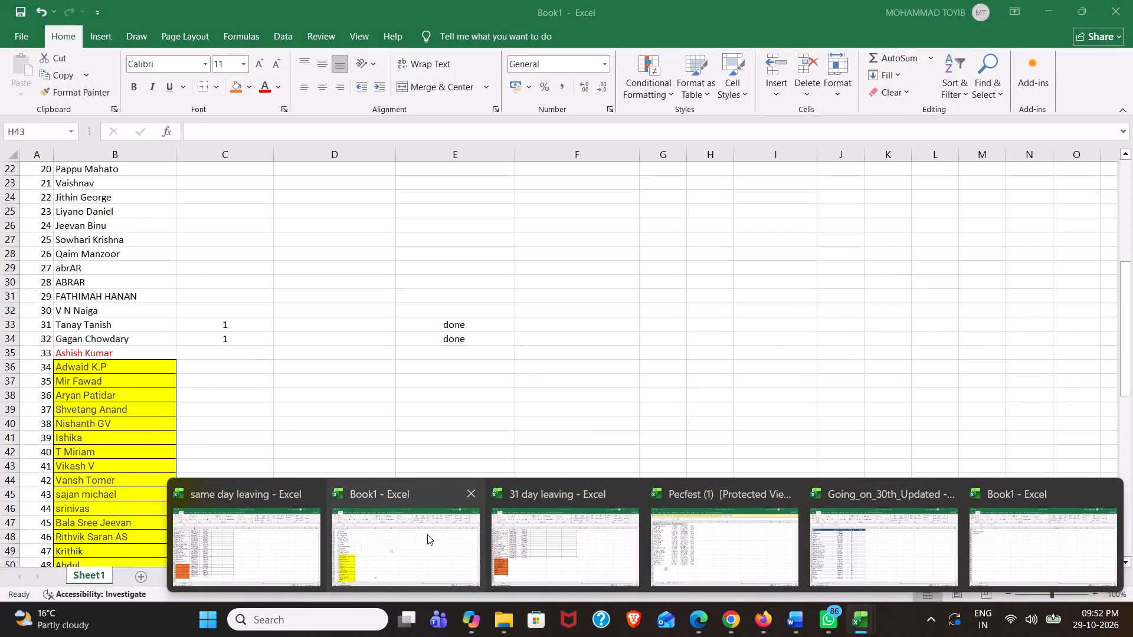
{"action": "left_click", "coordinate": [427, 534]}
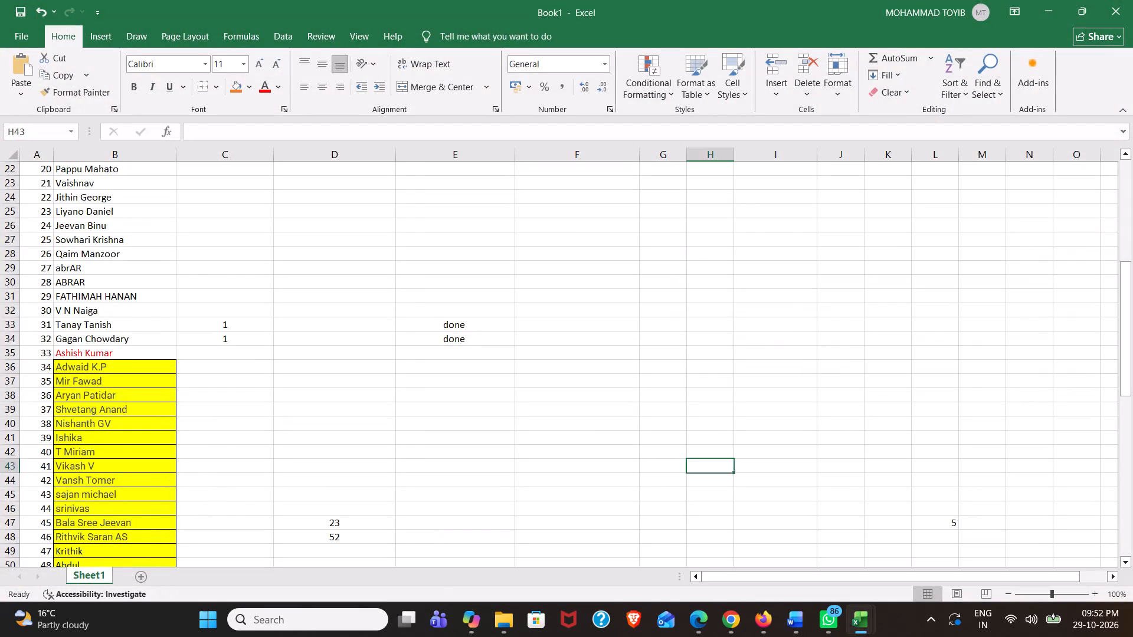
{"action": "scroll", "coordinate": [172, 396], "scroll_direction": "up", "scroll_amount": 11}
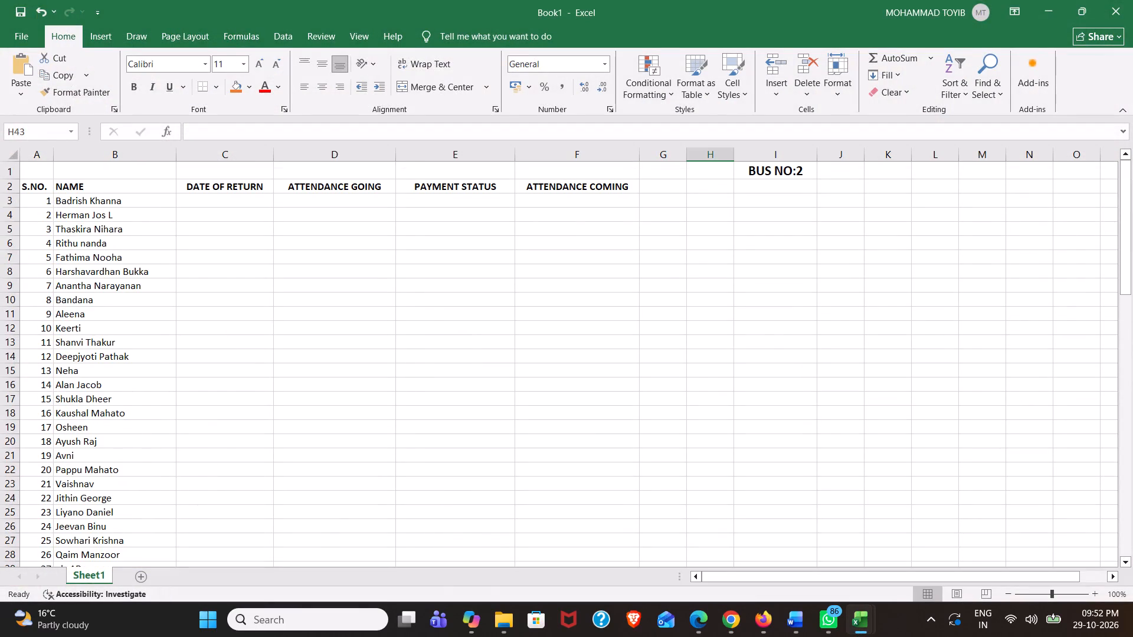
{"action": "left_click_drag", "start_coordinate": [120, 203], "coordinate": [144, 545]}
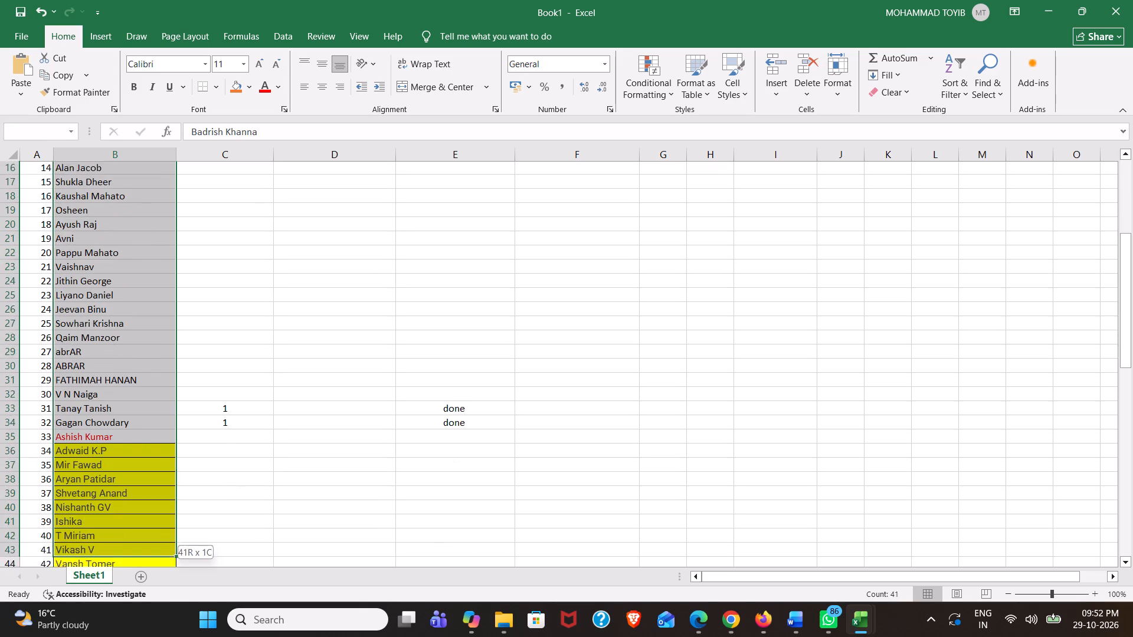
{"action": "left_click_drag", "start_coordinate": [144, 545], "coordinate": [130, 382]}
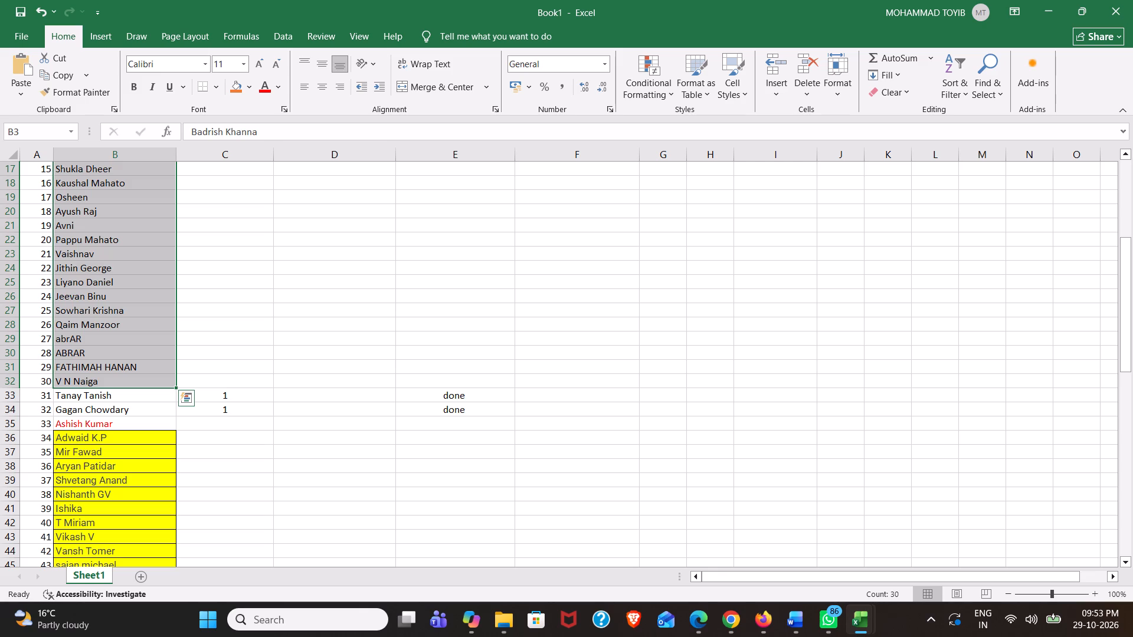
{"action": "key", "text": "ctrl+c"}
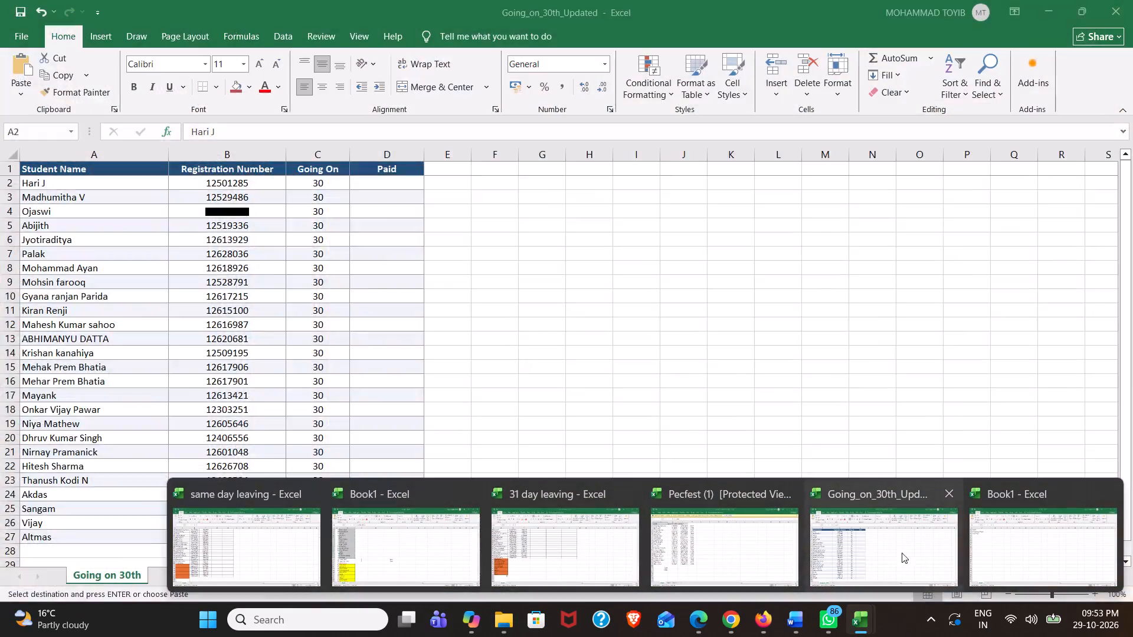
{"action": "left_click", "coordinate": [1000, 538]}
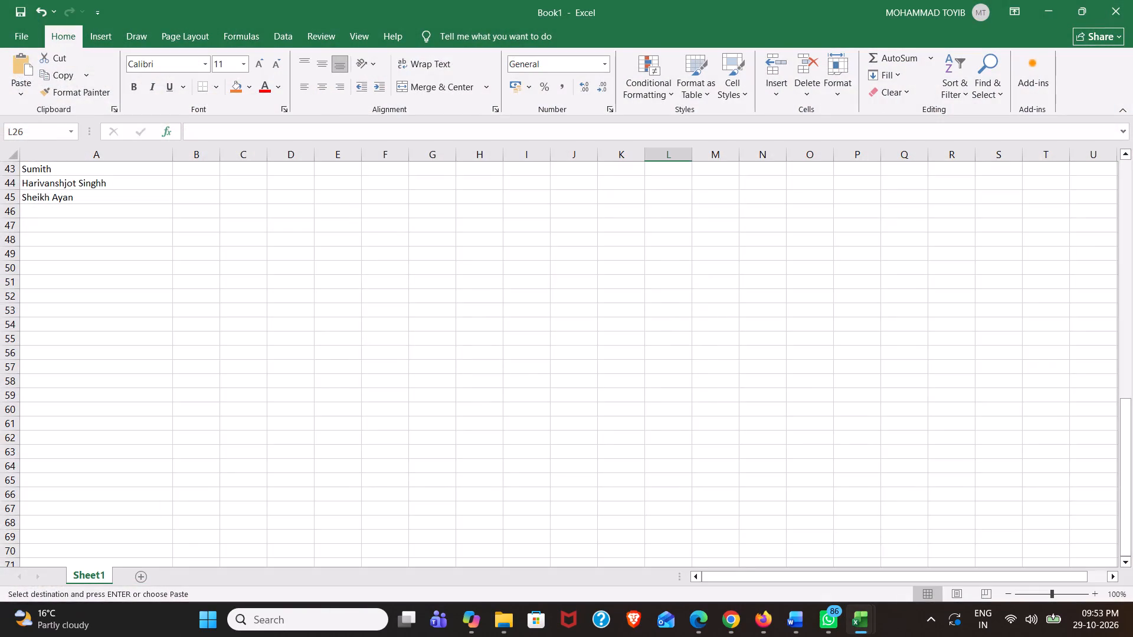
{"action": "left_click", "coordinate": [122, 215]}
{"action": "key", "text": "ctrl+v"}
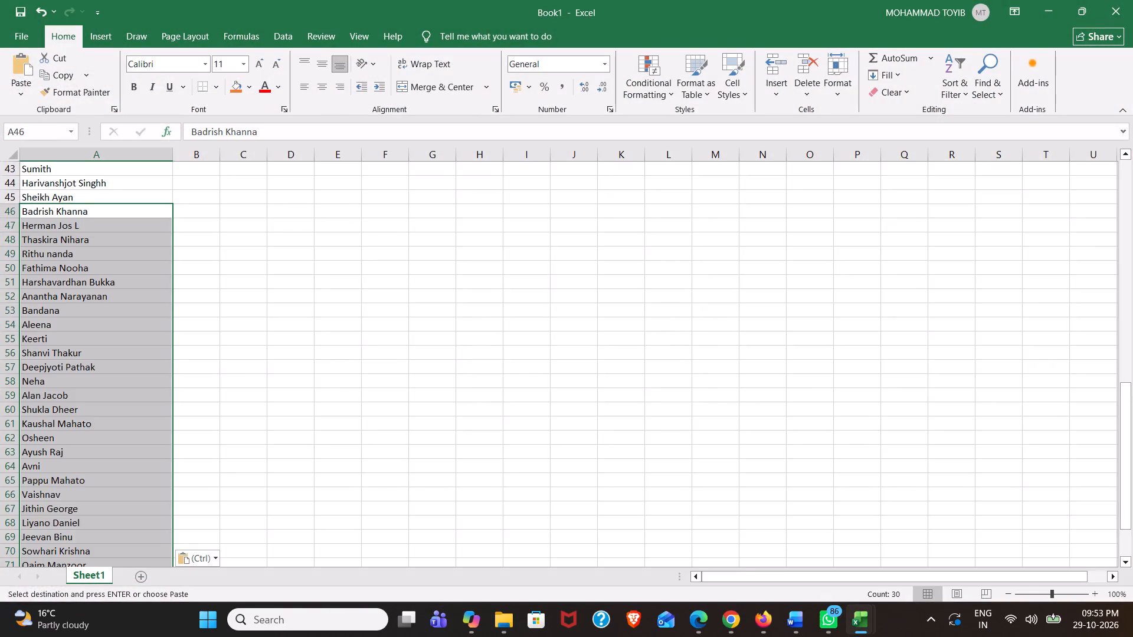
{"action": "scroll", "coordinate": [286, 325], "scroll_direction": "down", "scroll_amount": 5}
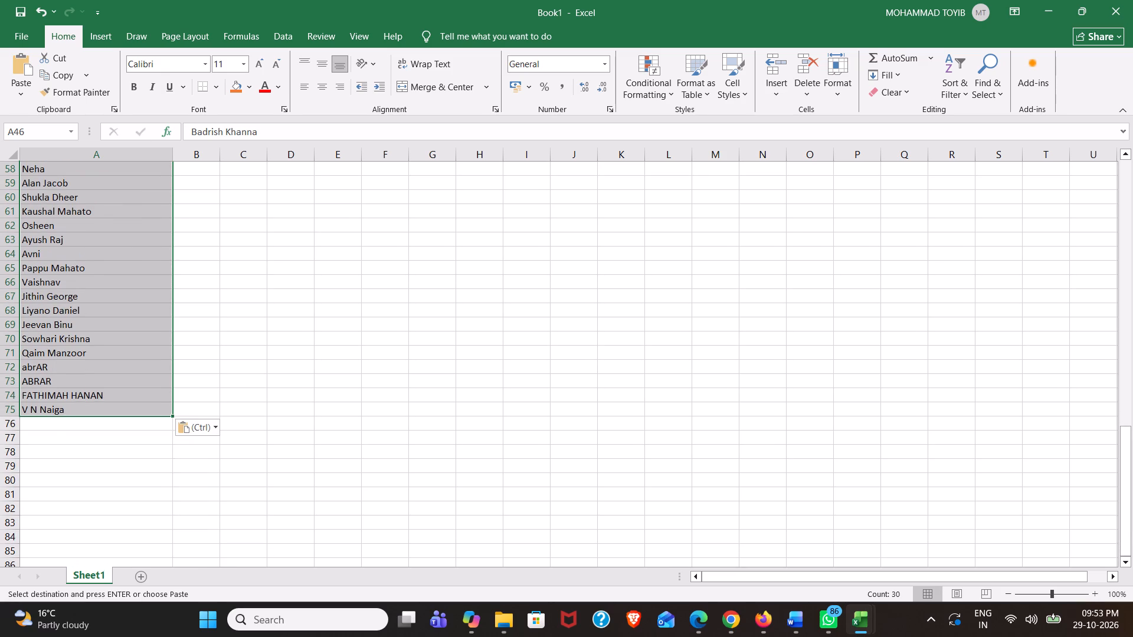
{"action": "left_click", "coordinate": [288, 333]}
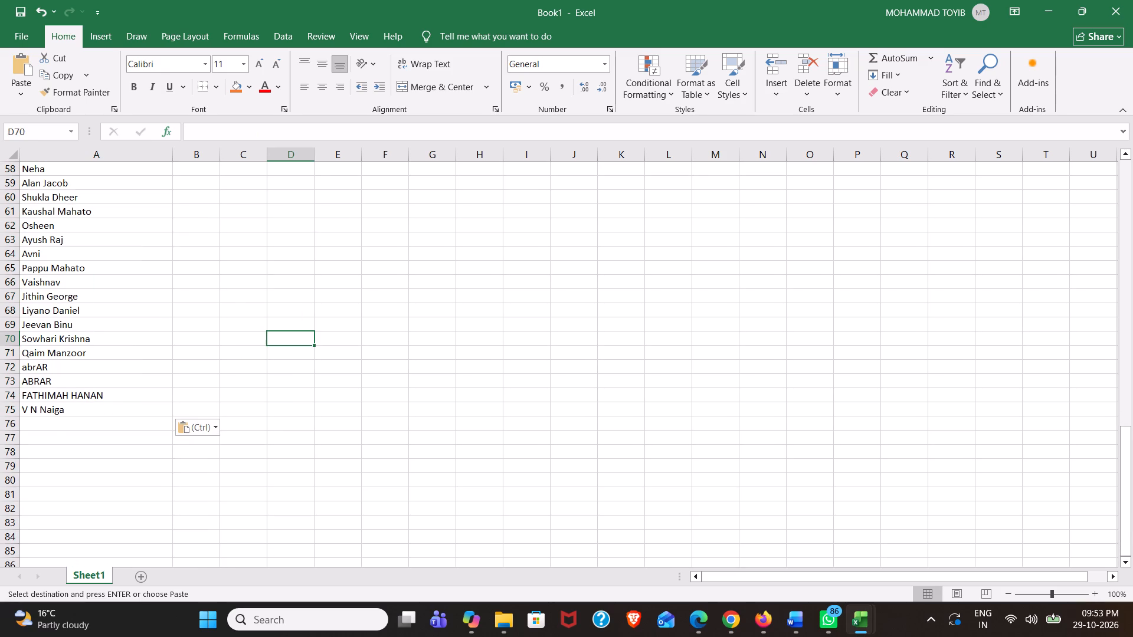
Append the three names in B33:B35 of the bus no. 2 attendance list at A76 of the new combined workbook.
{"action": "scroll", "coordinate": [288, 333], "scroll_direction": "down", "scroll_amount": 1}
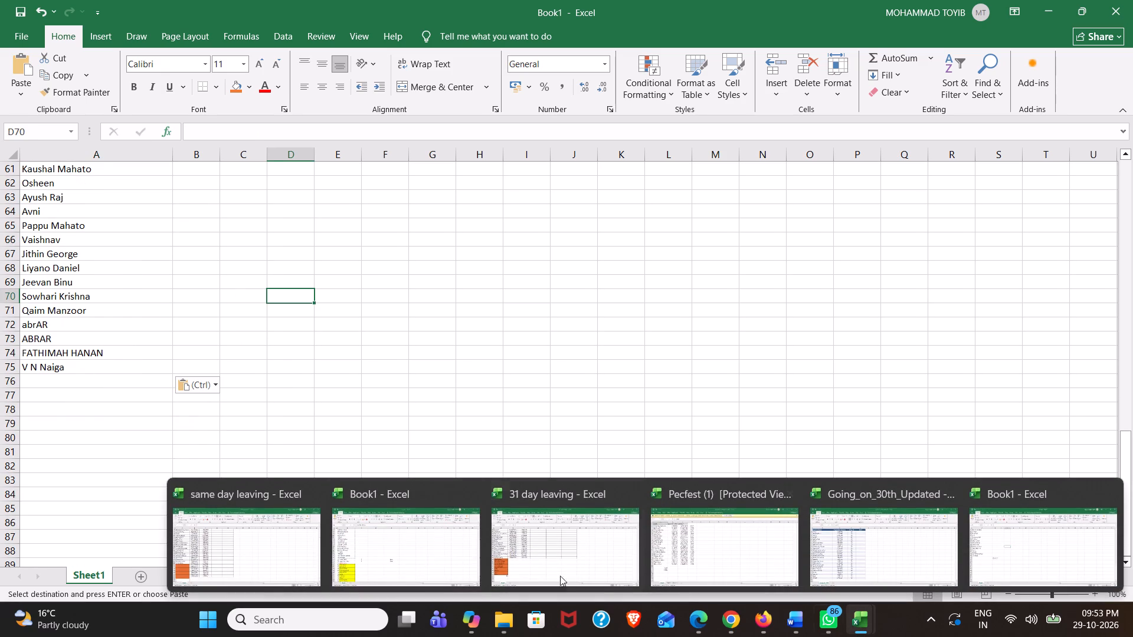
{"action": "left_click", "coordinate": [378, 551]}
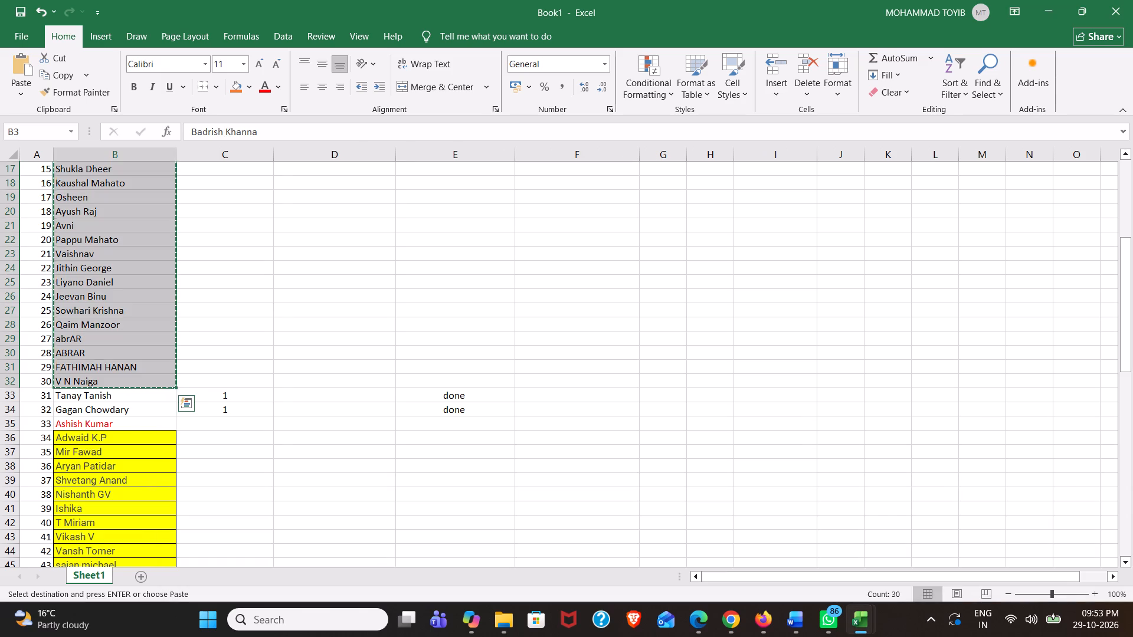
{"action": "left_click", "coordinate": [221, 451]}
{"action": "left_click", "coordinate": [120, 400]}
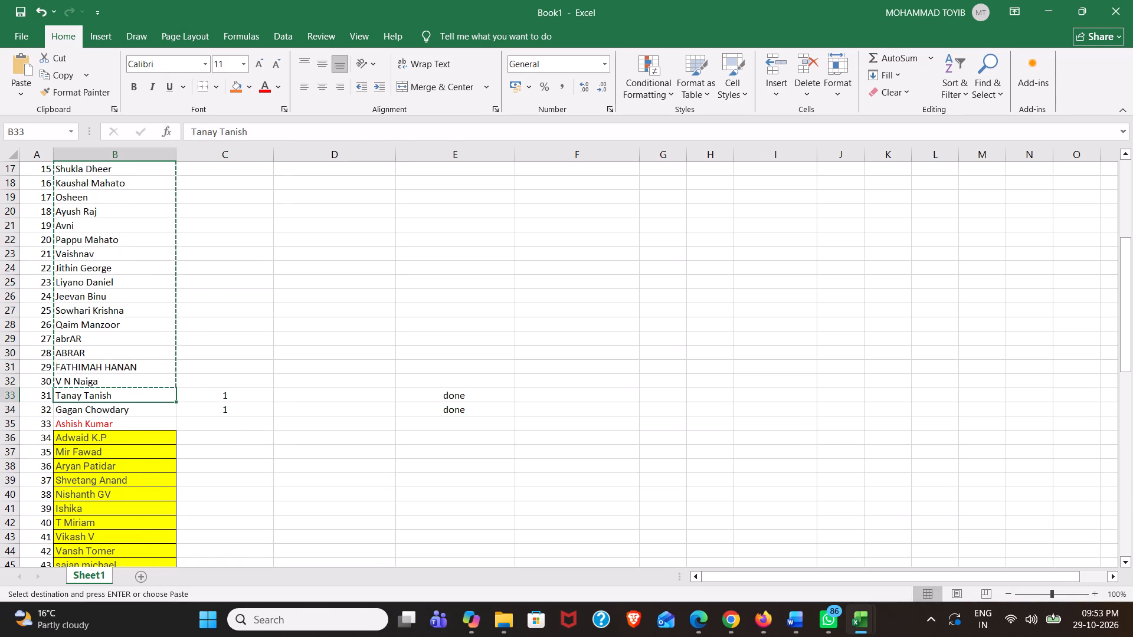
{"action": "double_click", "coordinate": [305, 376]}
{"action": "left_click", "coordinate": [130, 394]}
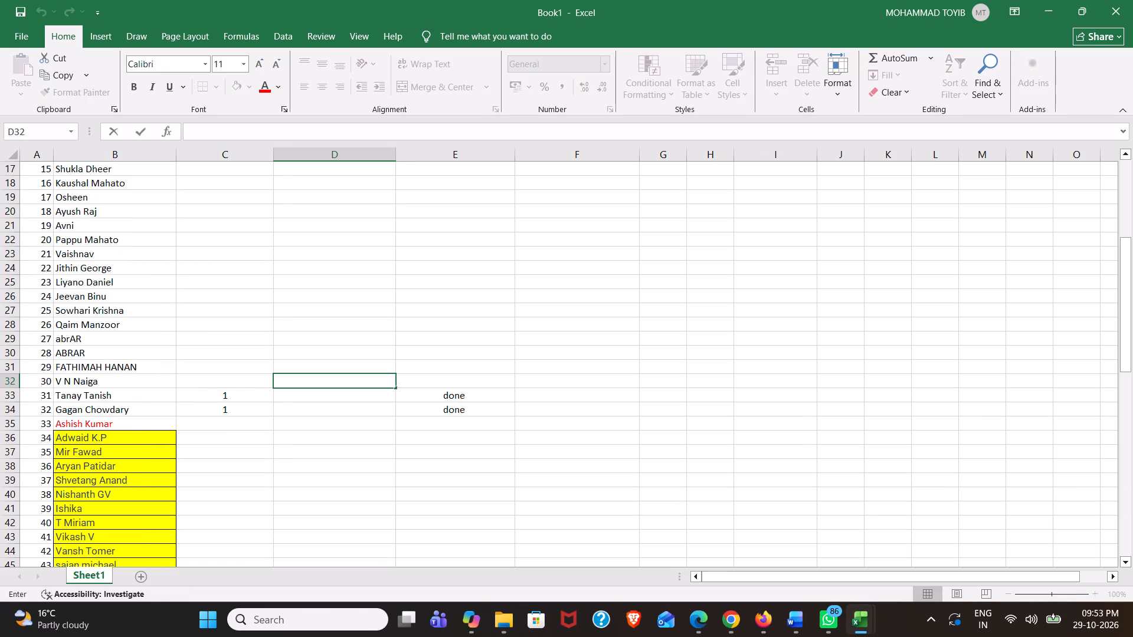
{"action": "left_click", "coordinate": [127, 409], "text": "ctrl"}
{"action": "left_click", "coordinate": [128, 425], "text": "ctrl"}
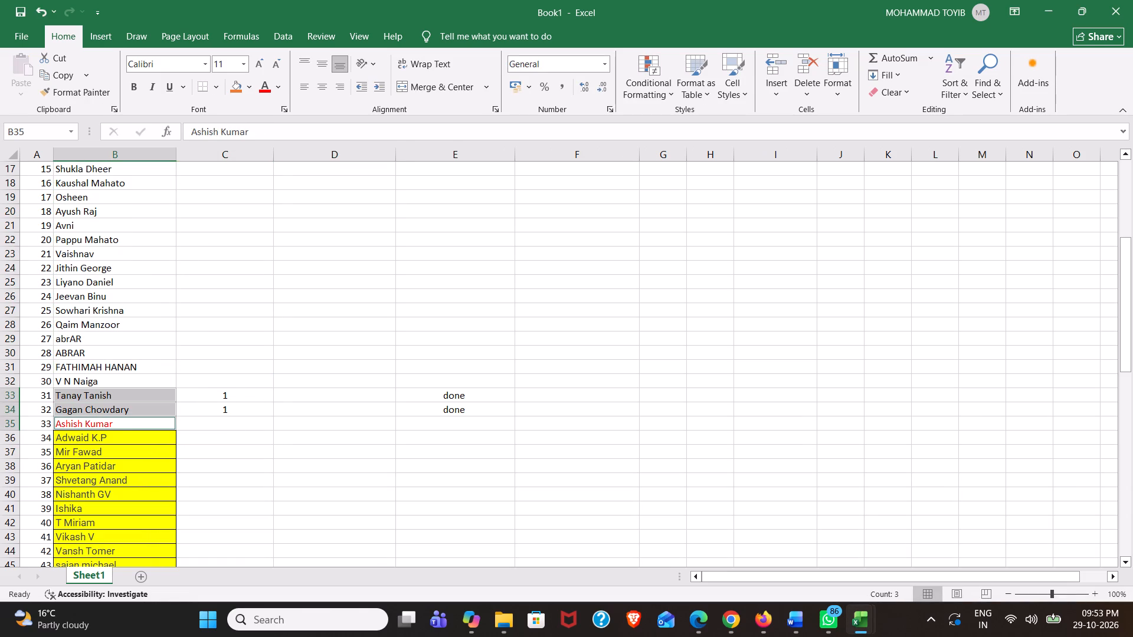
{"action": "key", "text": "ctrl+c"}
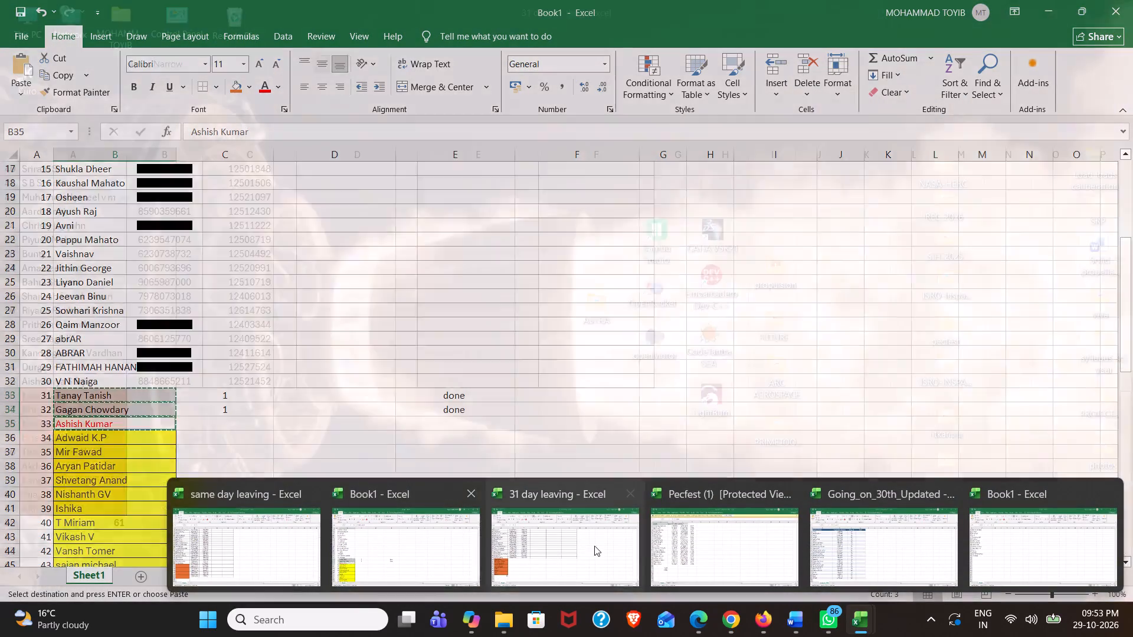
{"action": "left_click", "coordinate": [1002, 537]}
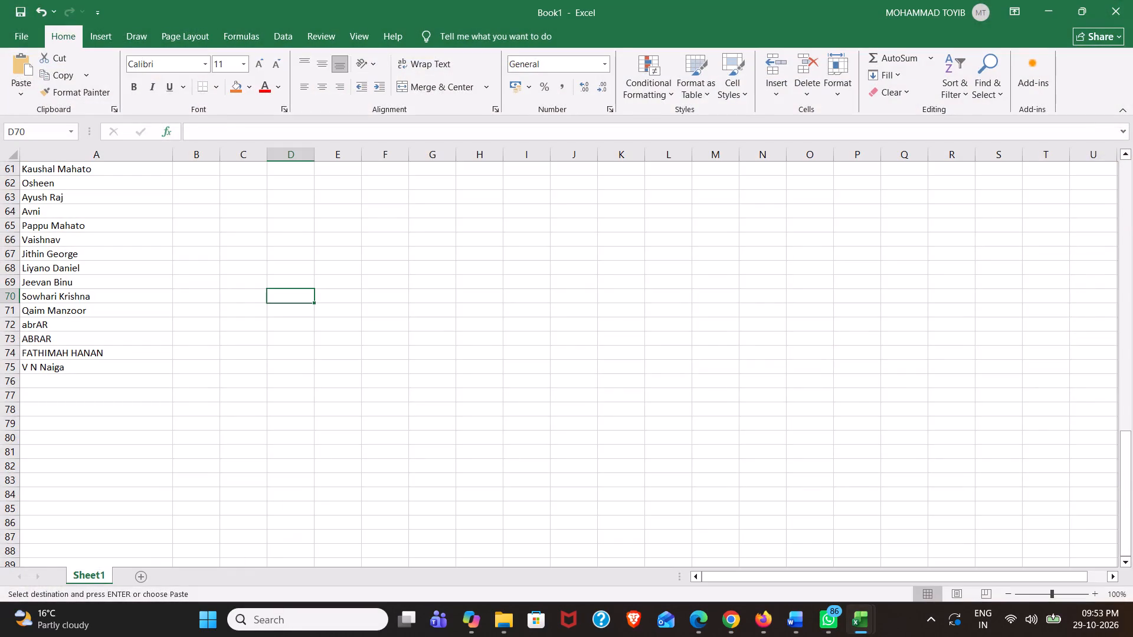
{"action": "left_click", "coordinate": [81, 383]}
{"action": "key", "text": "ctrl+v"}
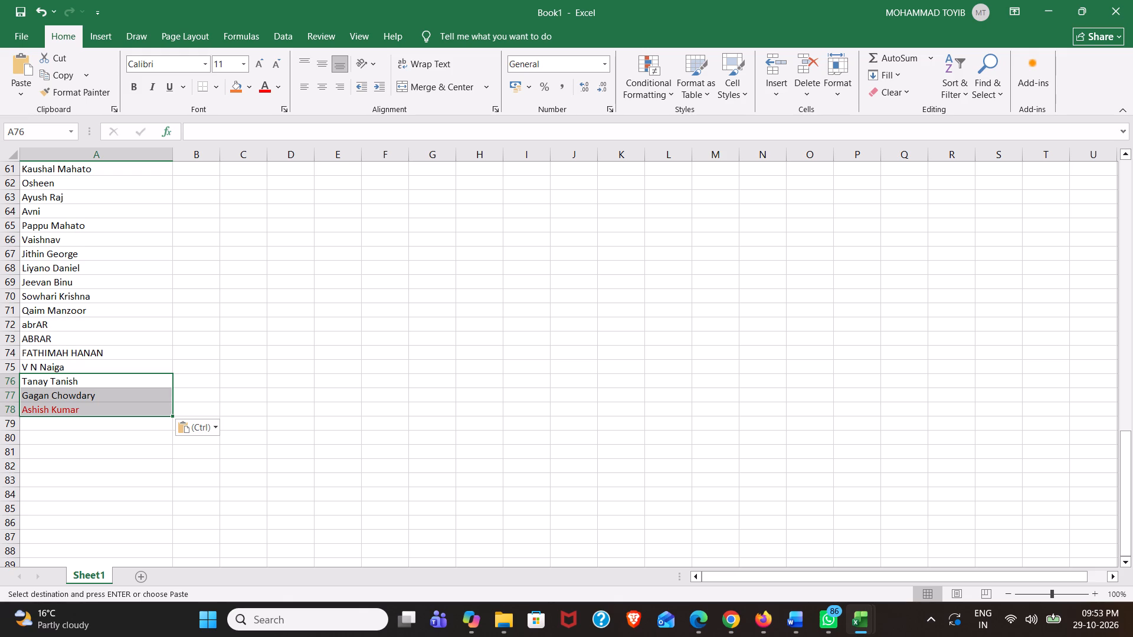
{"action": "left_click", "coordinate": [209, 385]}
Enter the numbers 1 to 12 in cells A79:A90, directly below the last name in the combined list.
{"action": "left_click", "coordinate": [93, 422]}
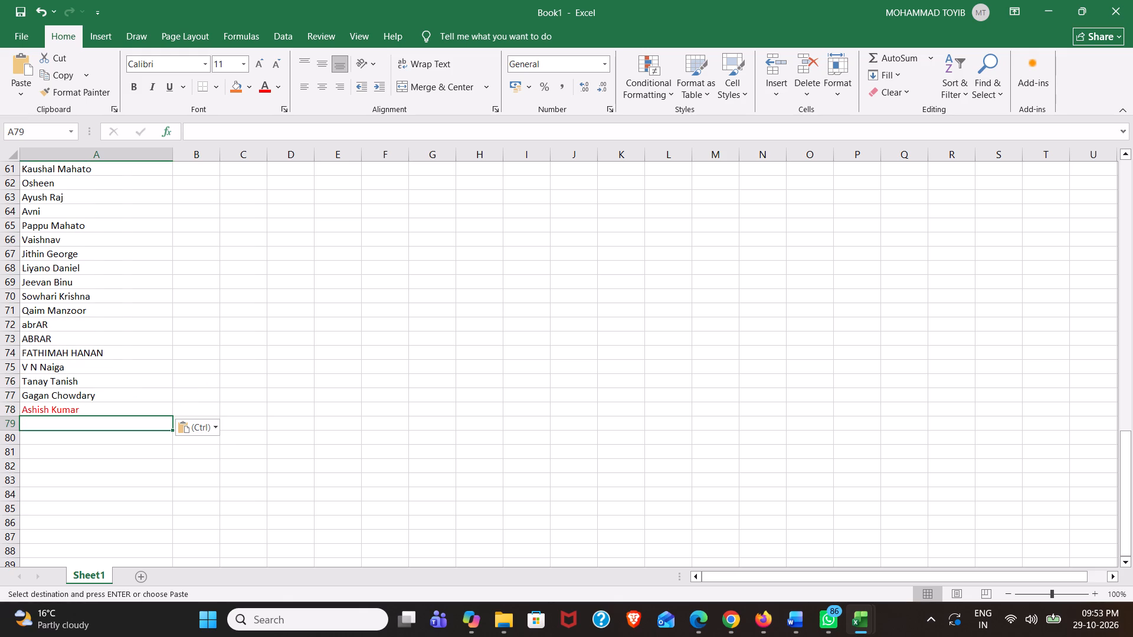
{"action": "key", "text": "1"}
{"action": "key", "text": "Return"}
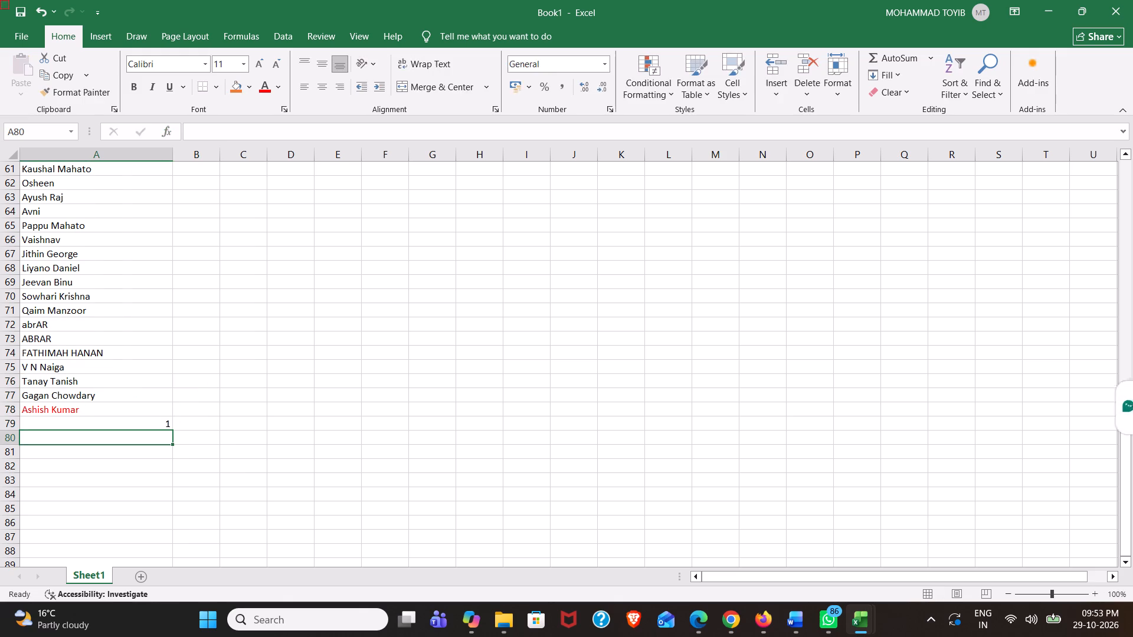
{"action": "key", "text": "2"}
{"action": "key", "text": "Return"}
{"action": "key", "text": "3"}
{"action": "key", "text": "Return"}
{"action": "key", "text": "4"}
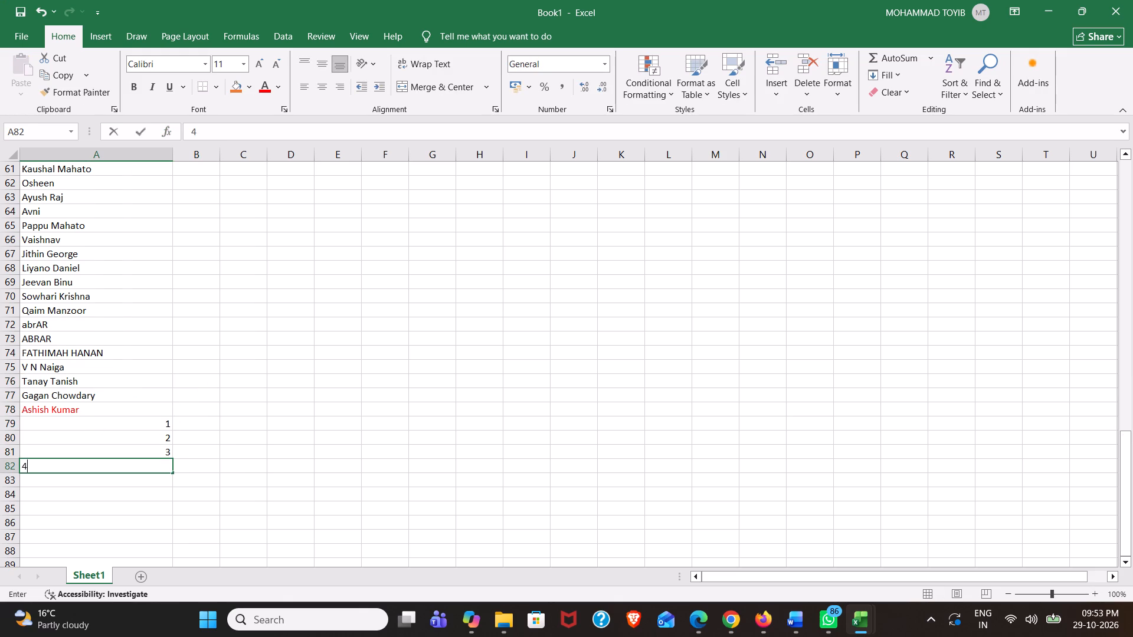
{"action": "key", "text": "Return"}
{"action": "key", "text": "5"}
{"action": "key", "text": "Return"}
{"action": "key", "text": "6"}
{"action": "key", "text": "Return"}
{"action": "key", "text": "7"}
{"action": "key", "text": "Return"}
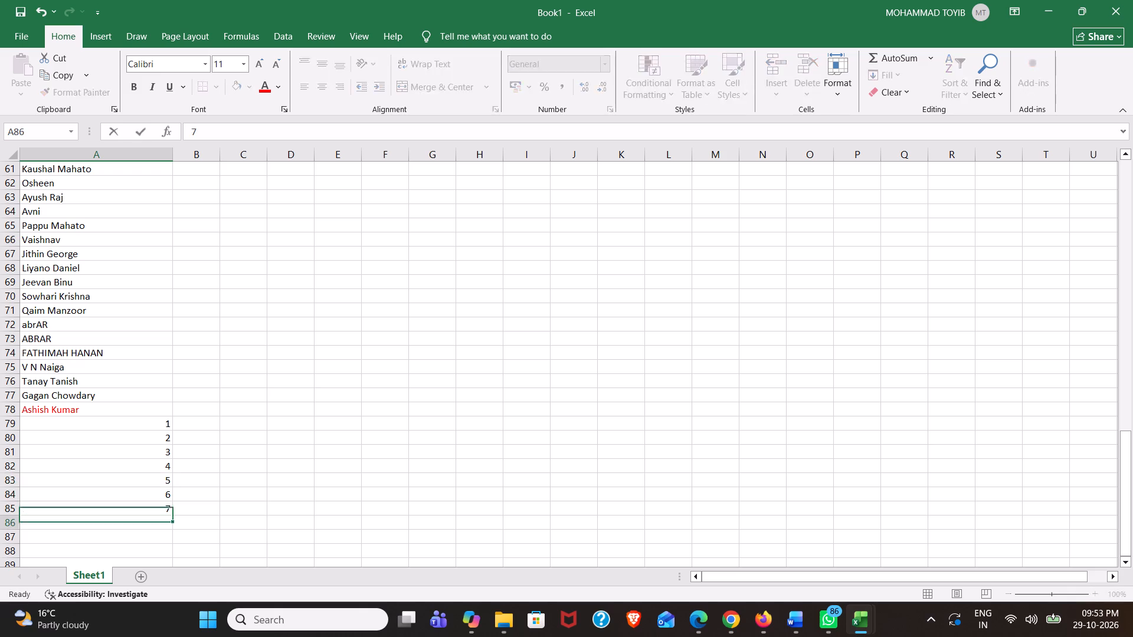
{"action": "key", "text": "8"}
{"action": "key", "text": "Return"}
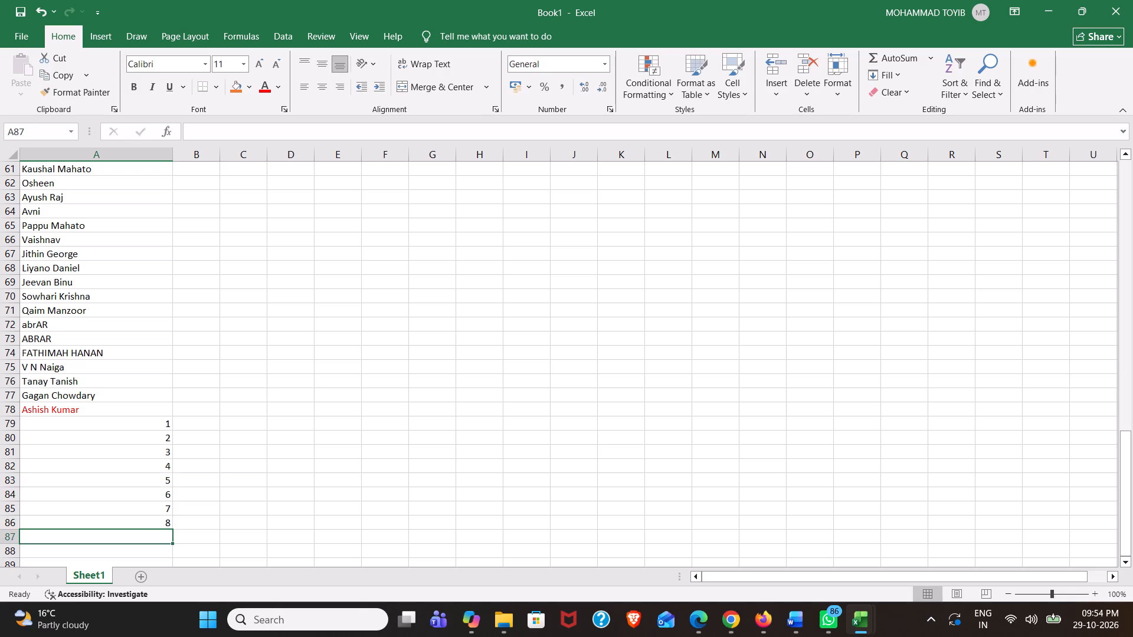
{"action": "scroll", "coordinate": [159, 480], "scroll_direction": "down", "scroll_amount": 3}
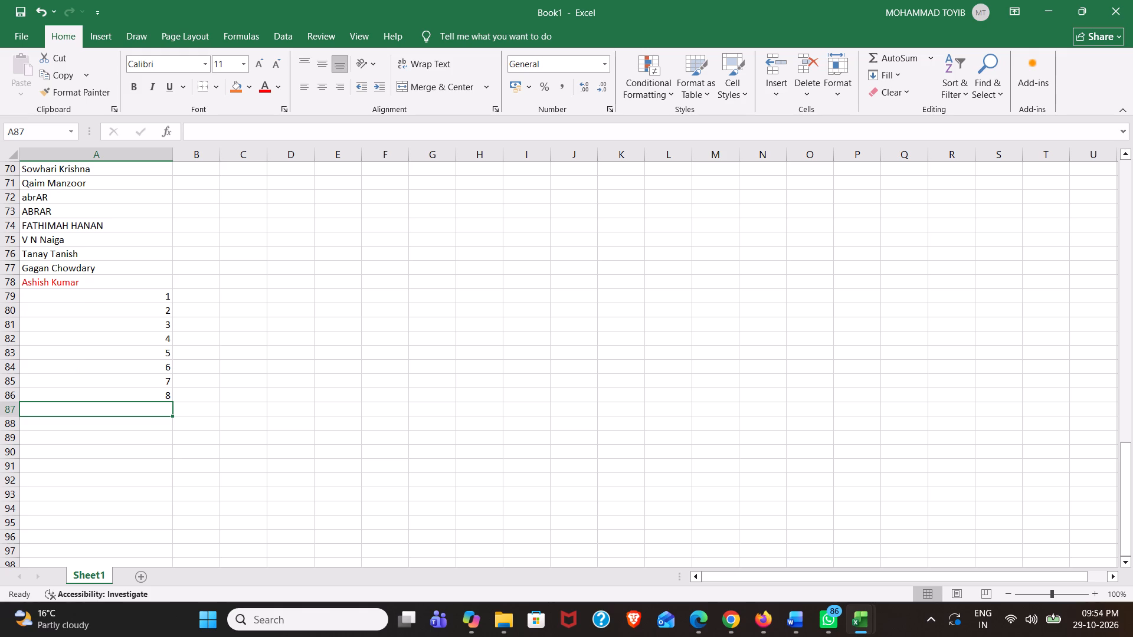
{"action": "key", "text": "9"}
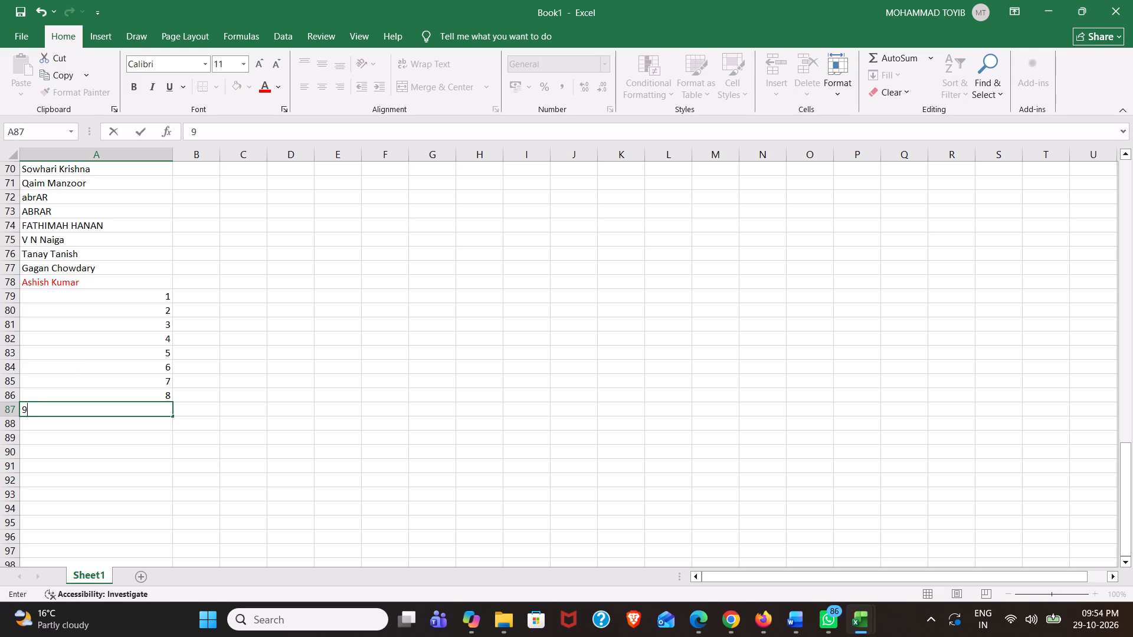
{"action": "key", "text": "Return"}
{"action": "type", "text": "10"}
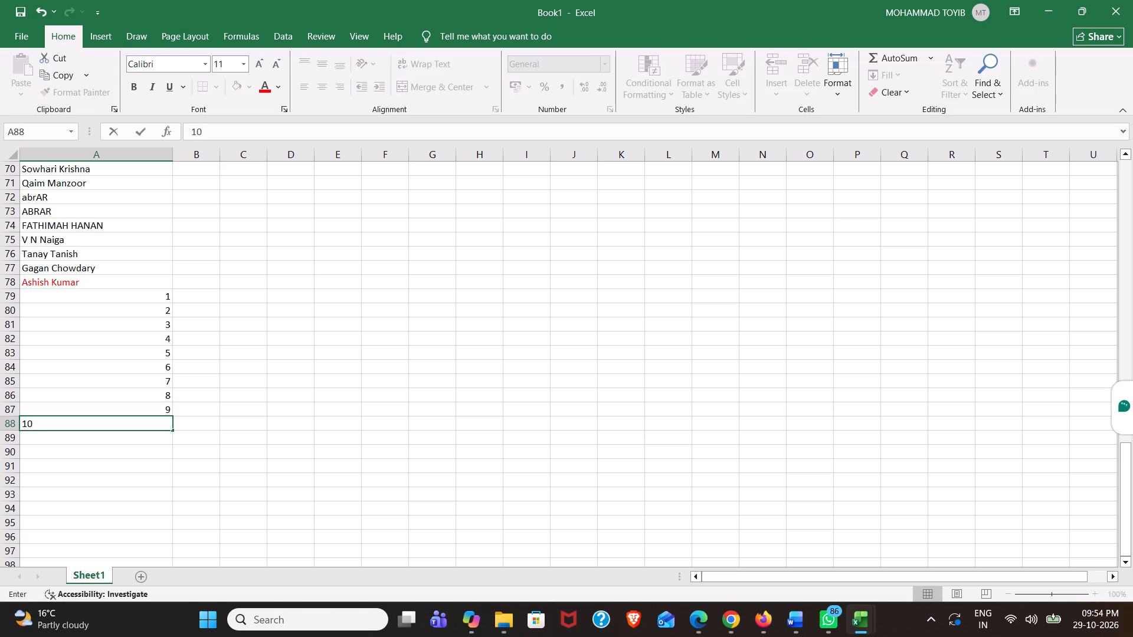
{"action": "key", "text": "Return"}
{"action": "type", "text": "11"}
{"action": "key", "text": "Return"}
{"action": "type", "text": "12"}
{"action": "key", "text": "Return"}
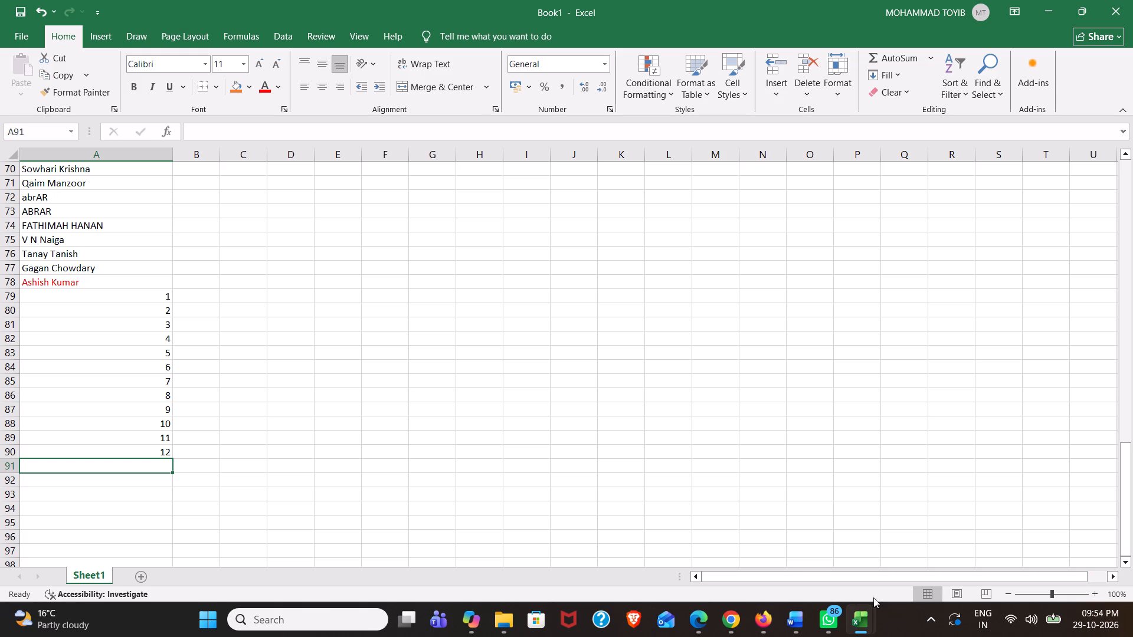
Append the names in A4:A55 of the 31 day leaving workbook at A91 of the new combined workbook.
{"action": "left_click", "coordinate": [588, 538]}
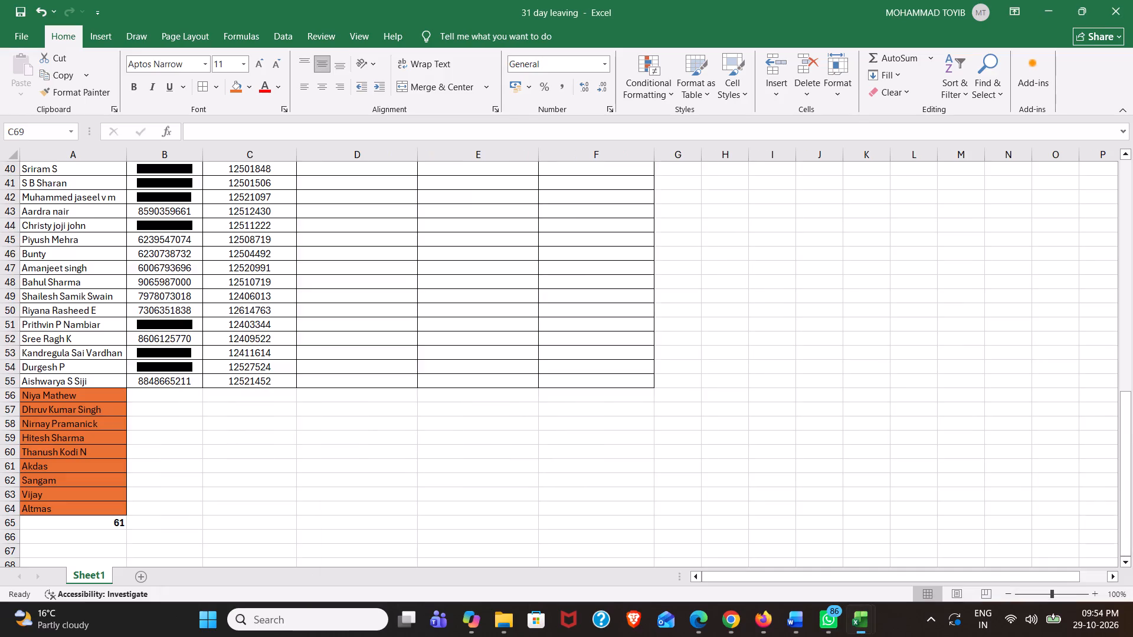
{"action": "left_click_drag", "start_coordinate": [87, 384], "coordinate": [109, 58]}
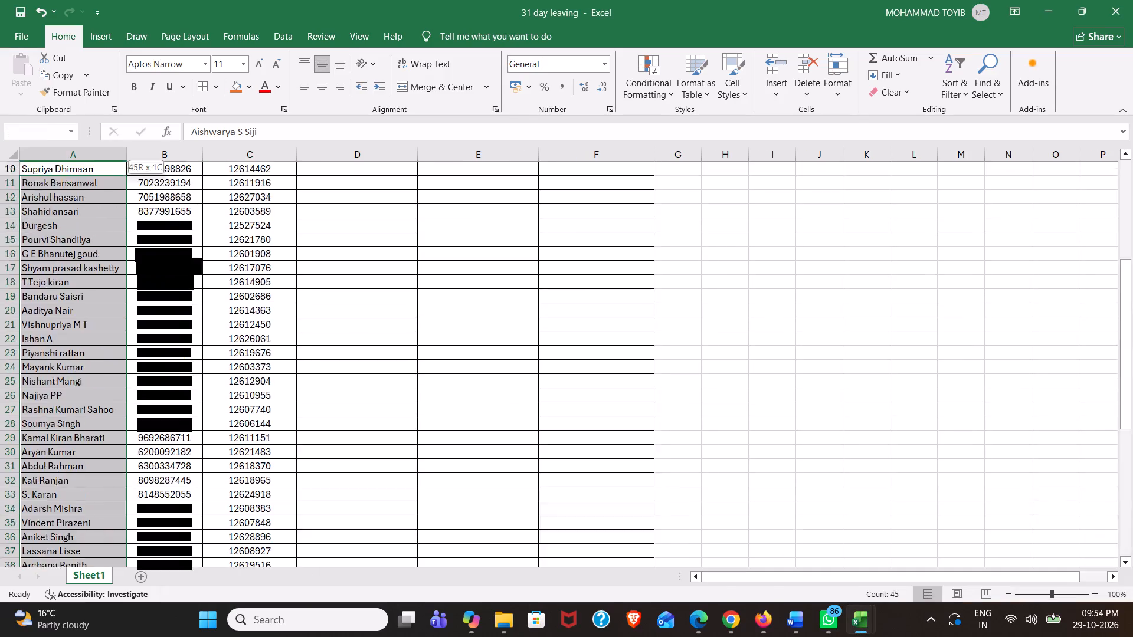
{"action": "left_click_drag", "start_coordinate": [109, 58], "coordinate": [83, 219]}
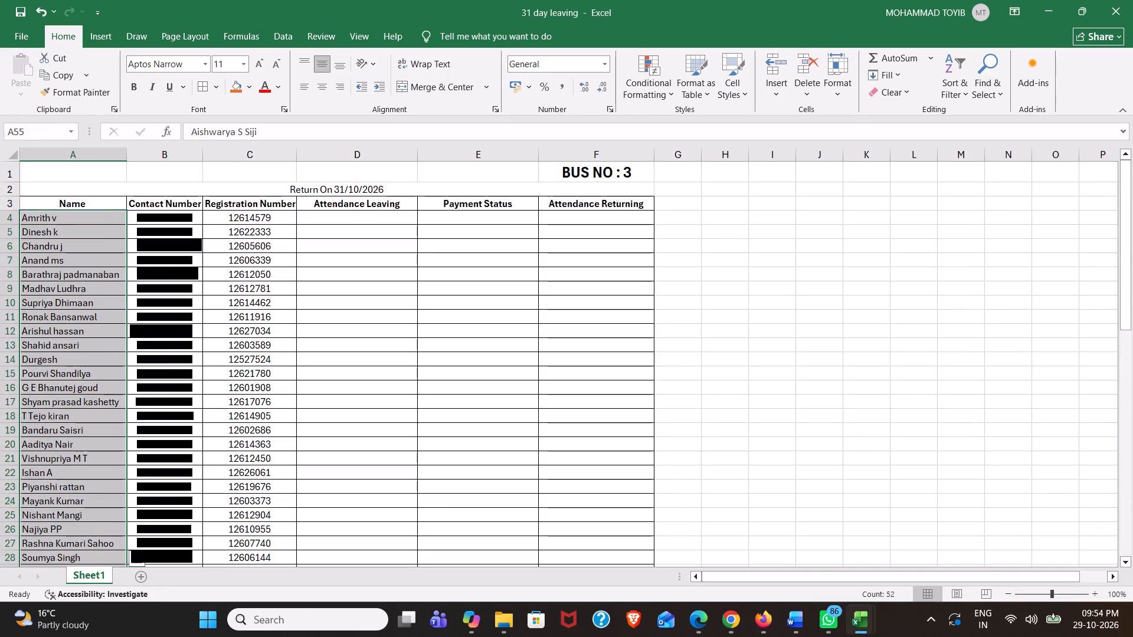
{"action": "key", "text": "ctrl+c"}
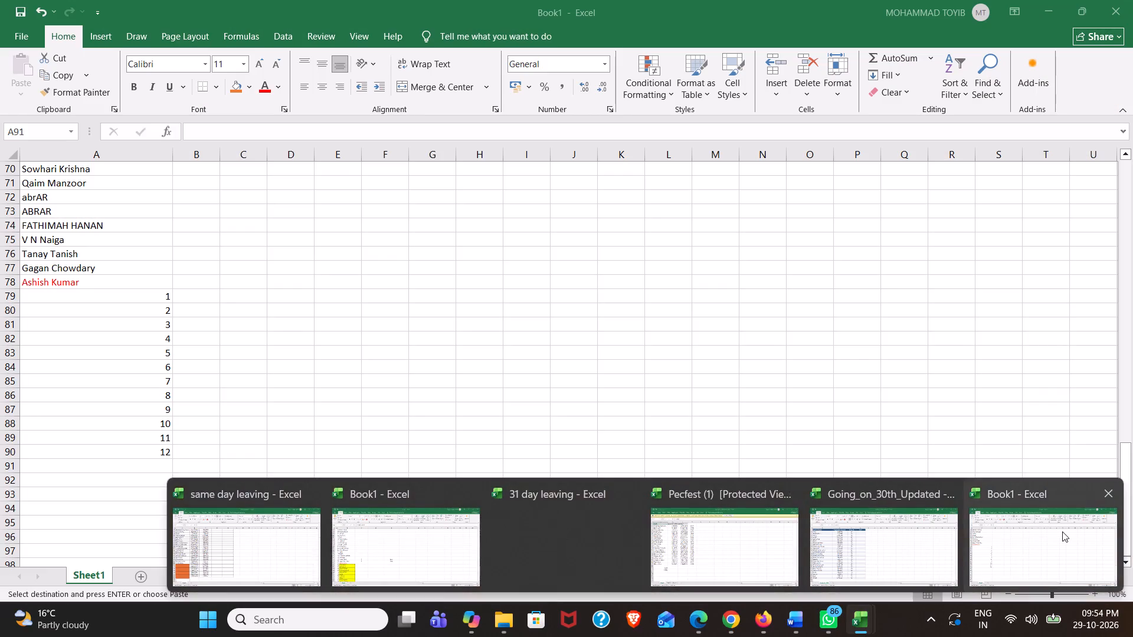
{"action": "left_click", "coordinate": [1062, 531]}
{"action": "left_click", "coordinate": [160, 465]}
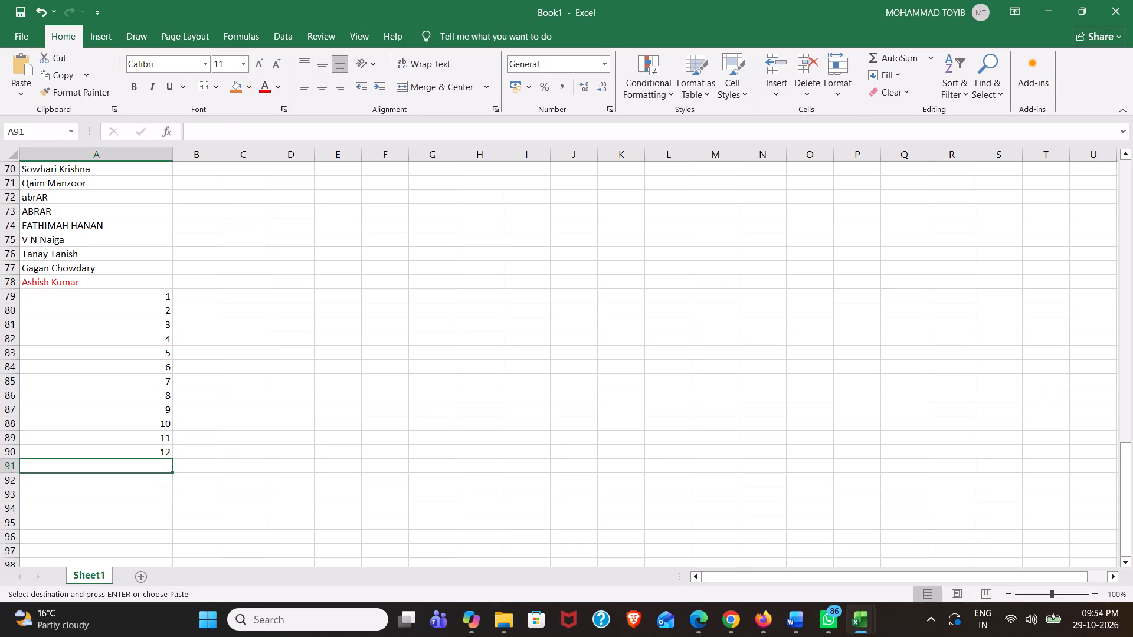
{"action": "key", "text": "ctrl+v"}
Review the newly pasted names in column A down to the end of the combined list.
{"action": "scroll", "coordinate": [267, 441], "scroll_direction": "down", "scroll_amount": 4}
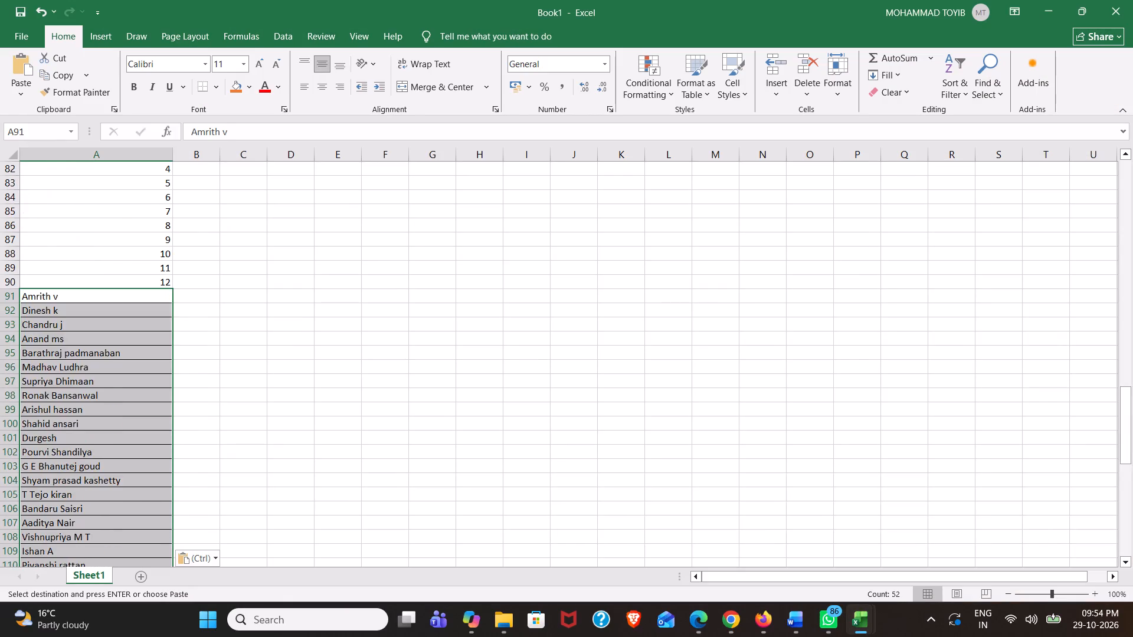
{"action": "scroll", "coordinate": [268, 426], "scroll_direction": "up", "scroll_amount": 7}
{"action": "scroll", "coordinate": [268, 425], "scroll_direction": "down", "scroll_amount": 2}
{"action": "scroll", "coordinate": [268, 425], "scroll_direction": "up", "scroll_amount": 1}
{"action": "scroll", "coordinate": [268, 425], "scroll_direction": "down", "scroll_amount": 1}
{"action": "scroll", "coordinate": [268, 425], "scroll_direction": "up", "scroll_amount": 1}
{"action": "scroll", "coordinate": [268, 425], "scroll_direction": "down", "scroll_amount": 12}
{"action": "scroll", "coordinate": [267, 425], "scroll_direction": "up", "scroll_amount": 1}
{"action": "scroll", "coordinate": [267, 425], "scroll_direction": "down", "scroll_amount": 10}
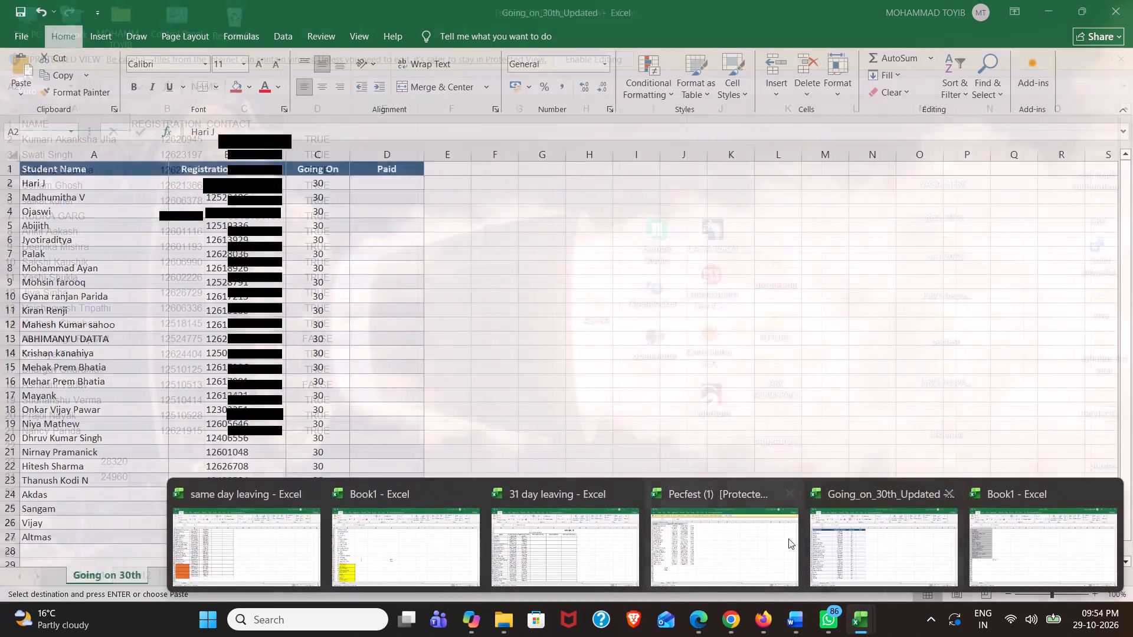
Append the names in A3:A25 of the same day leaving workbook at A143 of the new combined workbook.
{"action": "left_click", "coordinate": [286, 534]}
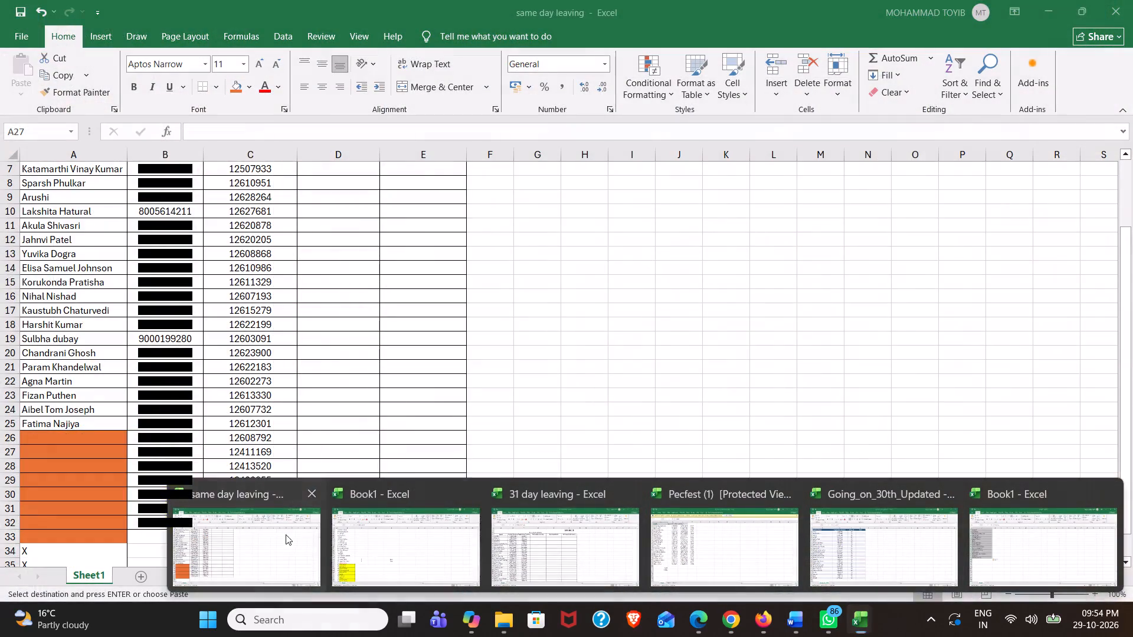
{"action": "scroll", "coordinate": [293, 517], "scroll_direction": "down", "scroll_amount": 1}
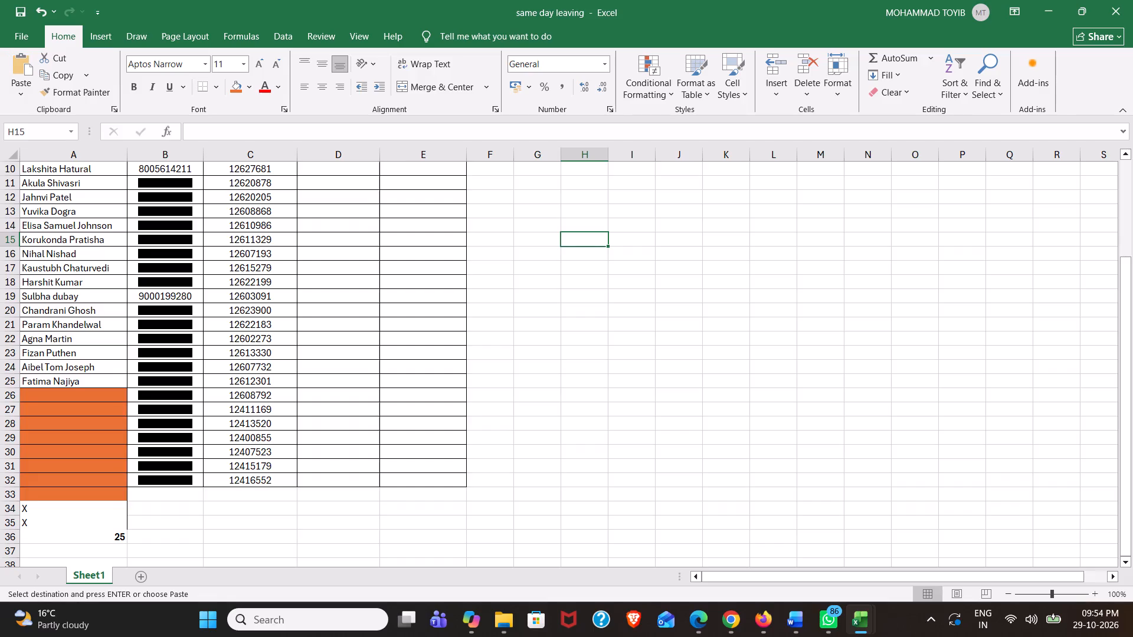
{"action": "scroll", "coordinate": [127, 398], "scroll_direction": "down", "scroll_amount": 1}
{"action": "scroll", "coordinate": [94, 460], "scroll_direction": "up", "scroll_amount": 1}
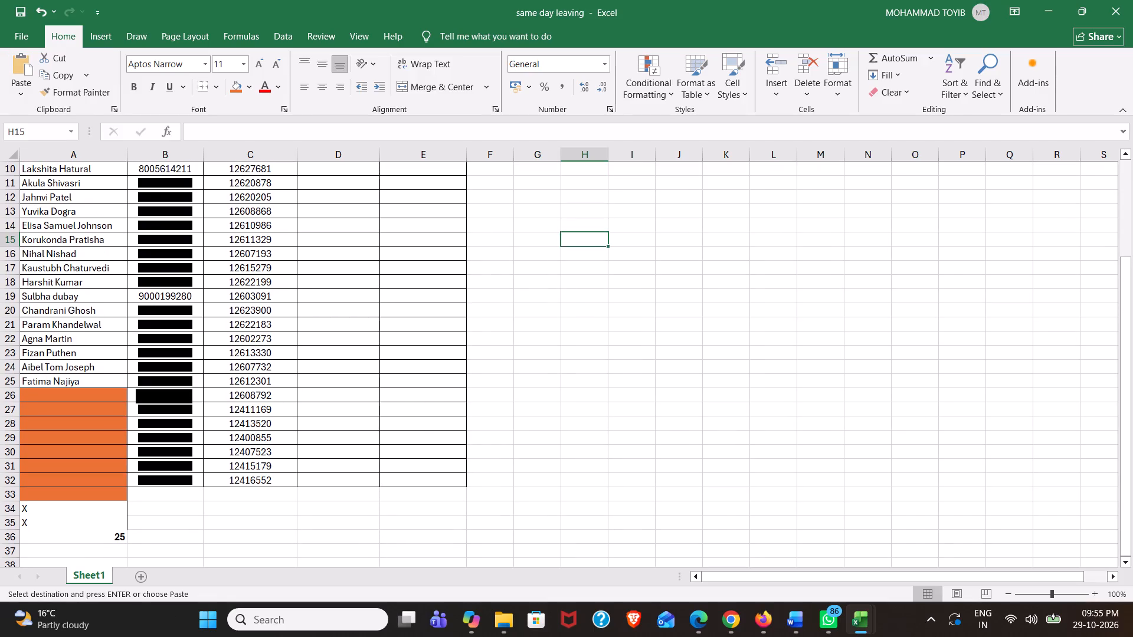
{"action": "left_click_drag", "start_coordinate": [109, 381], "coordinate": [94, 127]}
{"action": "left_click", "coordinate": [250, 474]}
{"action": "left_click_drag", "start_coordinate": [55, 209], "coordinate": [68, 518]}
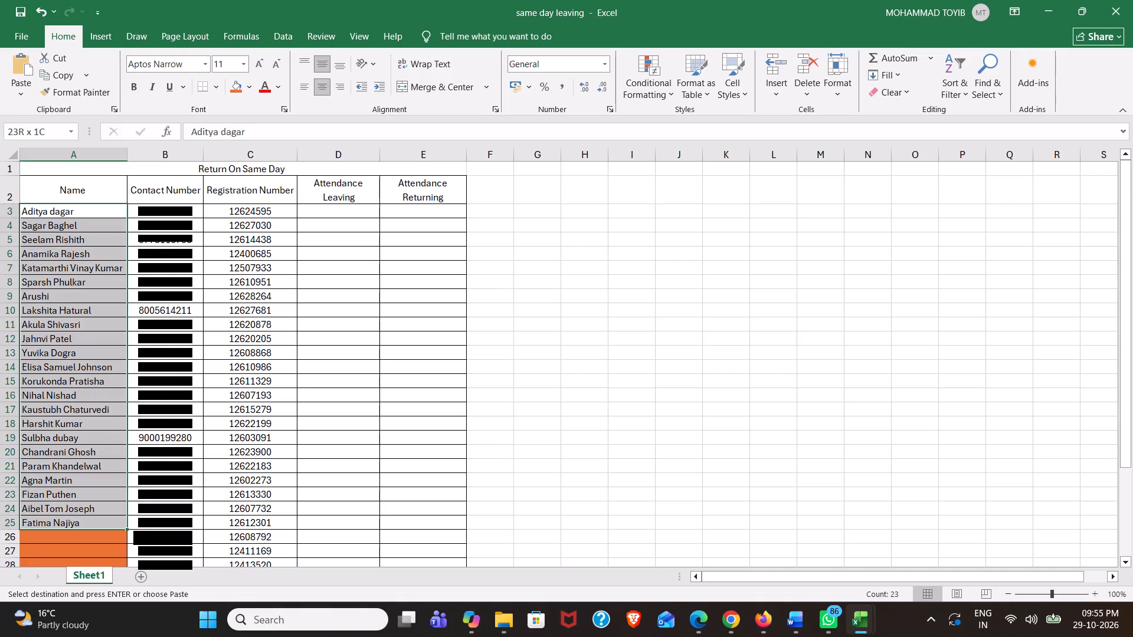
{"action": "key", "text": "ctrl+c"}
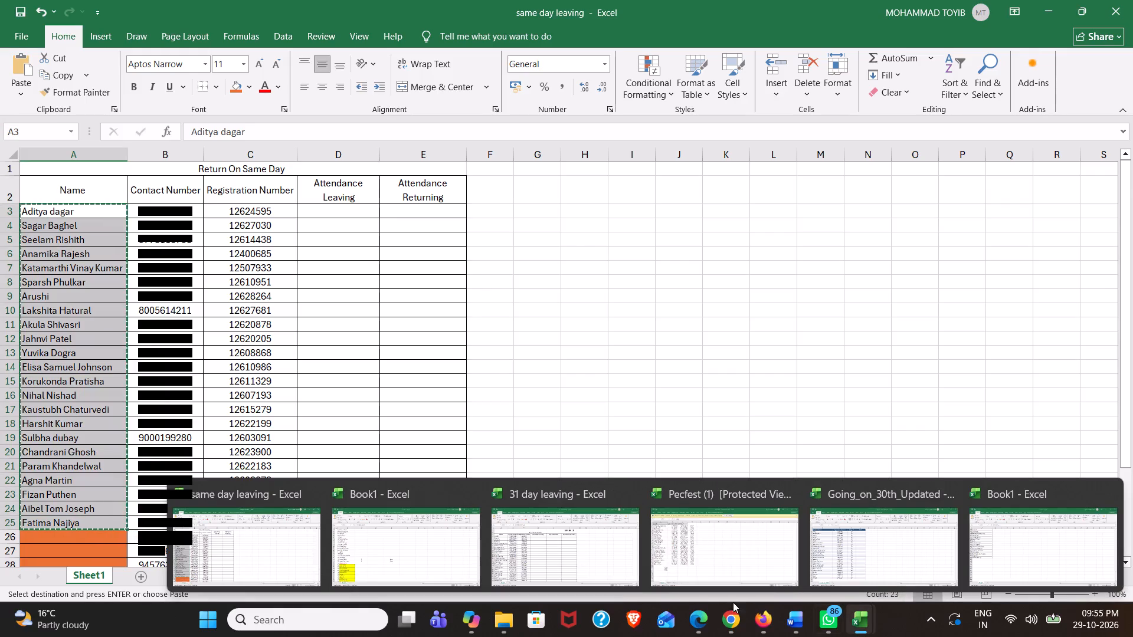
{"action": "left_click", "coordinate": [1030, 562]}
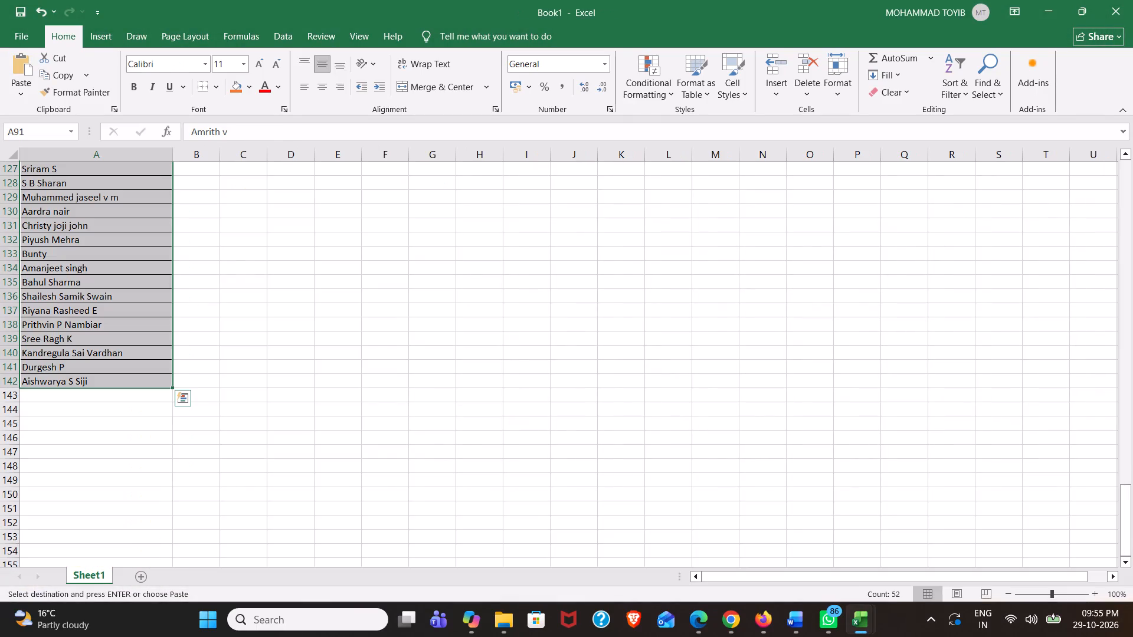
{"action": "left_click", "coordinate": [103, 399]}
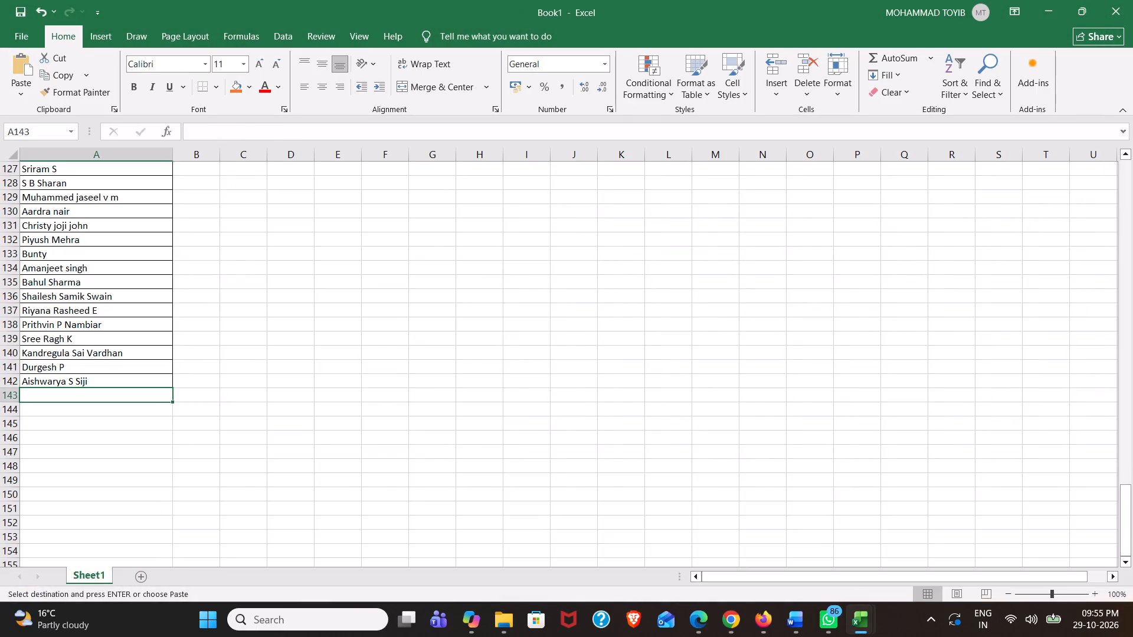
{"action": "key", "text": "ctrl+v"}
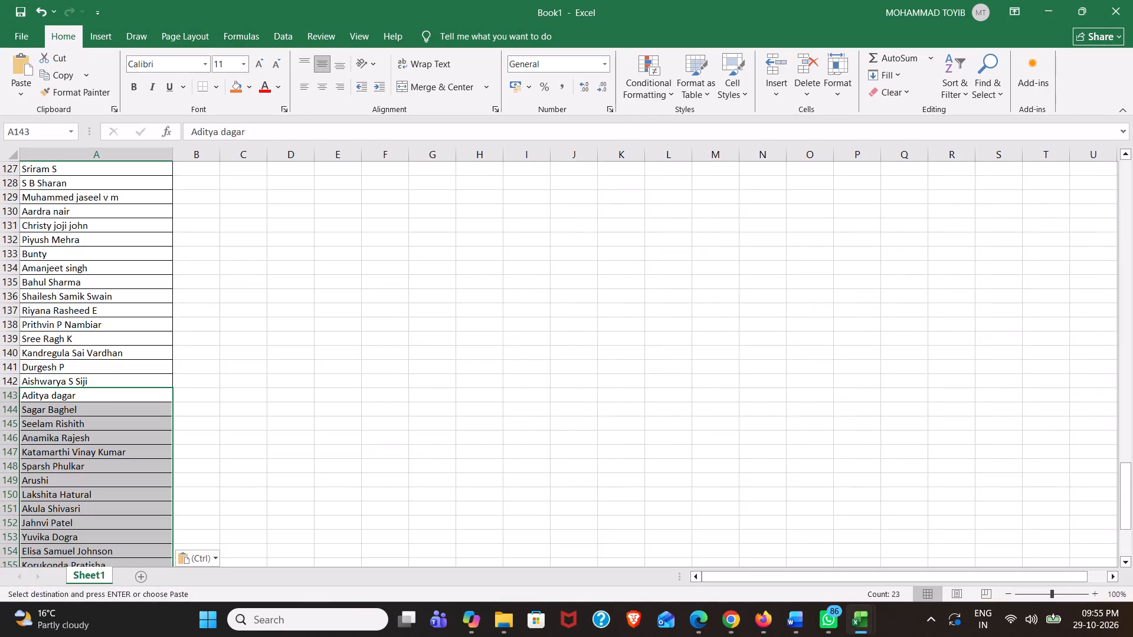
Fill the newly pasted same day leaving names in A143:A165 with the lightest blue theme colour.
{"action": "left_click", "coordinate": [250, 89]}
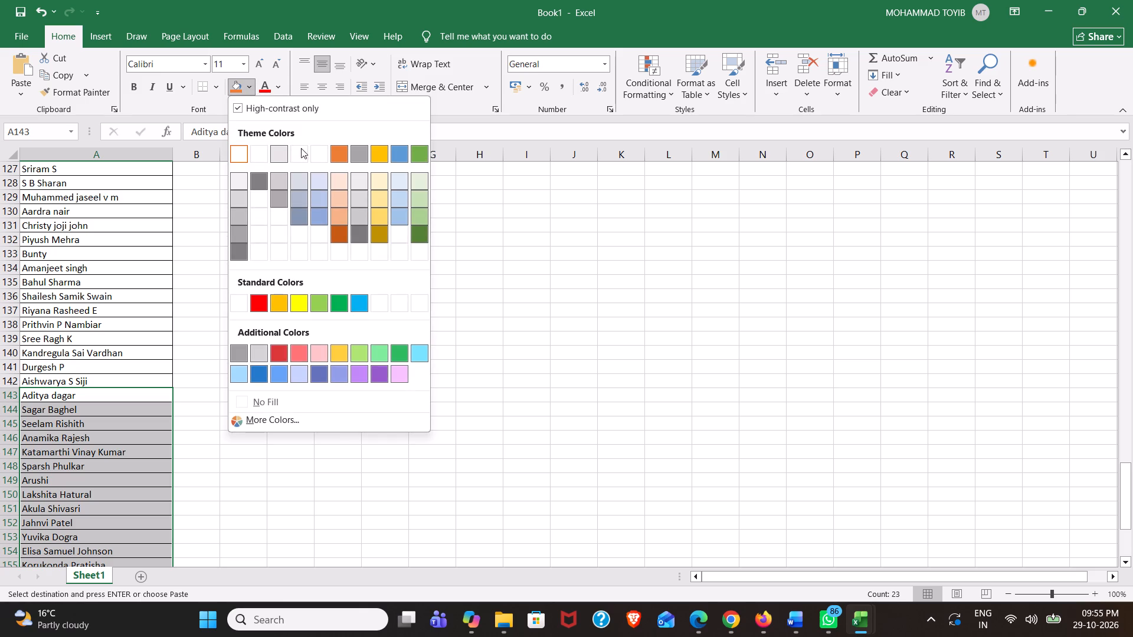
{"action": "left_click", "coordinate": [320, 179]}
{"action": "left_click", "coordinate": [346, 336]}
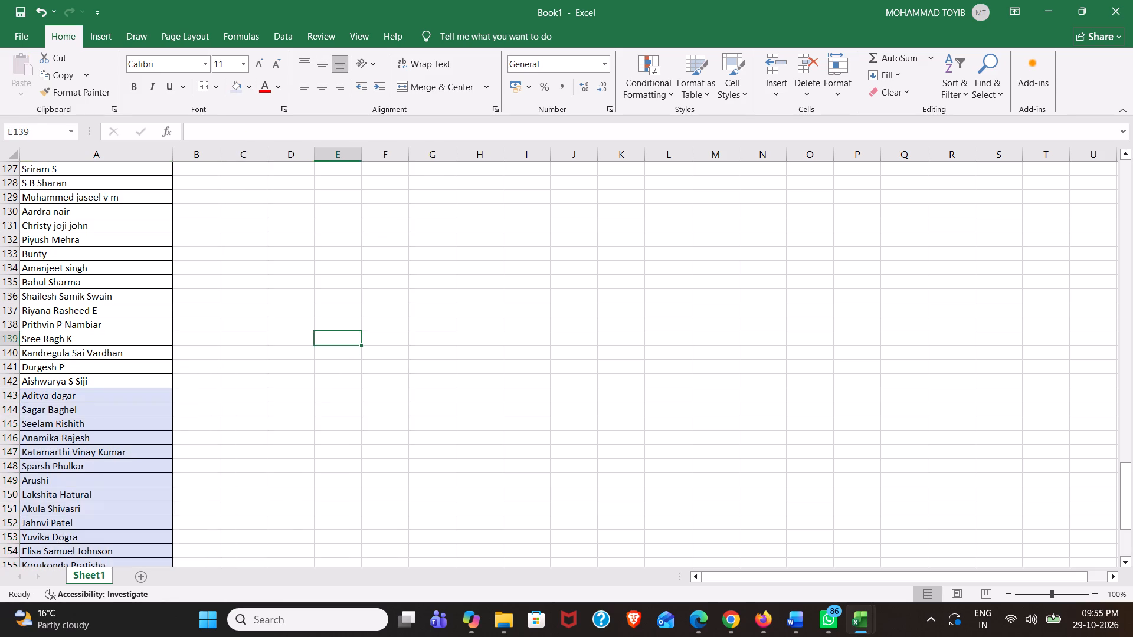
{"action": "scroll", "coordinate": [292, 372], "scroll_direction": "down", "scroll_amount": 5}
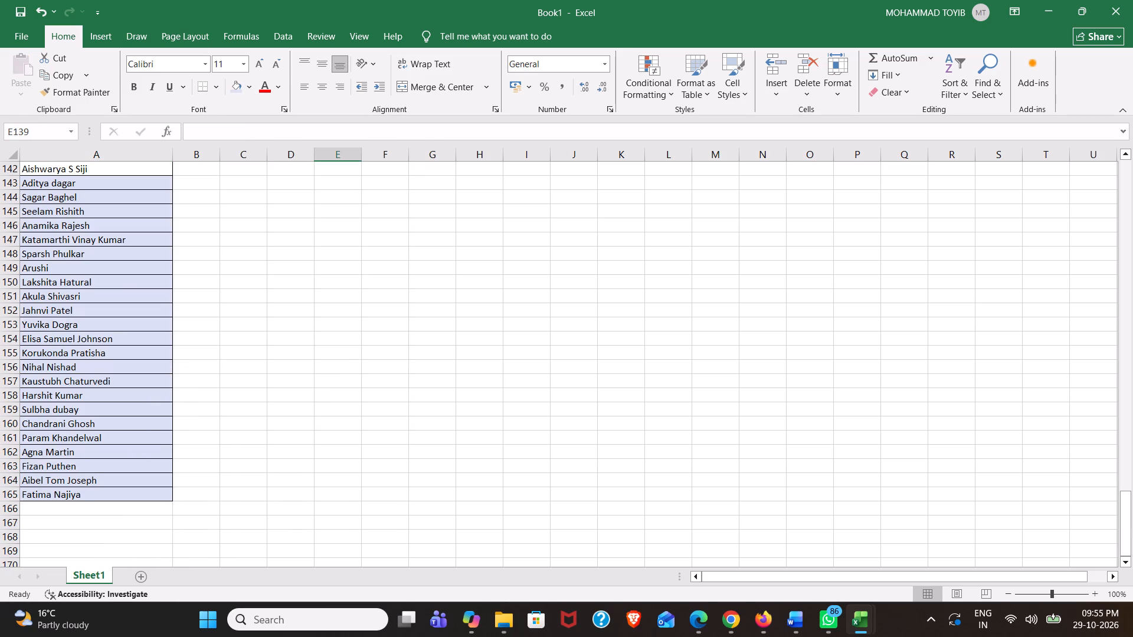
Fill the first group of names, A1:A26, with the lightest gold theme colour.
{"action": "scroll", "coordinate": [286, 353], "scroll_direction": "up", "scroll_amount": 5}
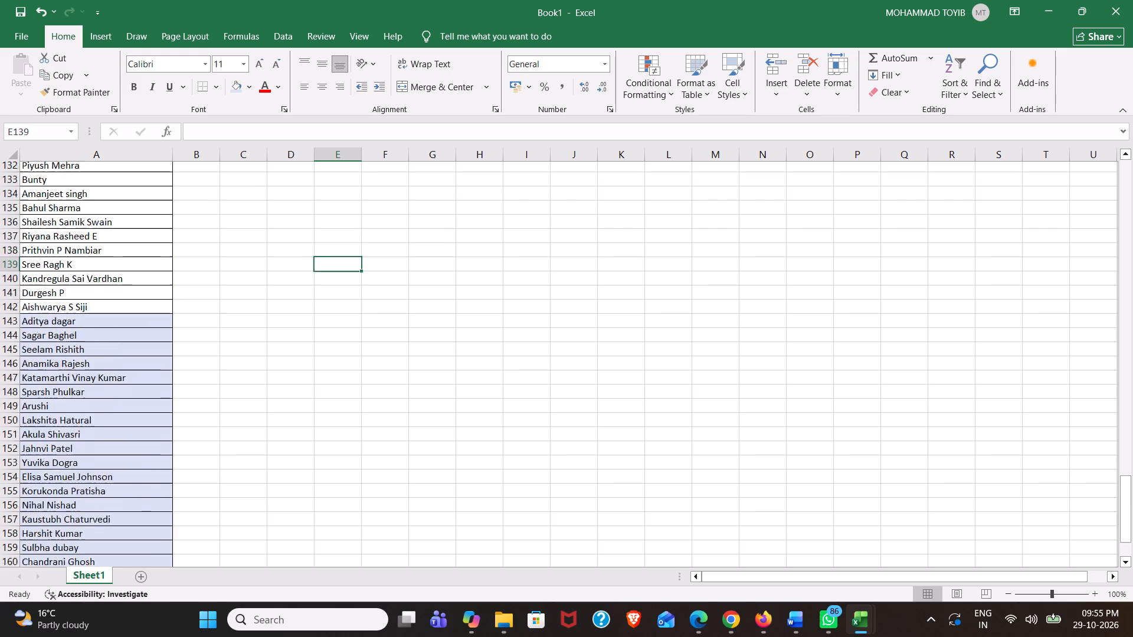
{"action": "scroll", "coordinate": [286, 353], "scroll_direction": "up", "scroll_amount": 20}
{"action": "scroll", "coordinate": [286, 353], "scroll_direction": "up", "scroll_amount": 1}
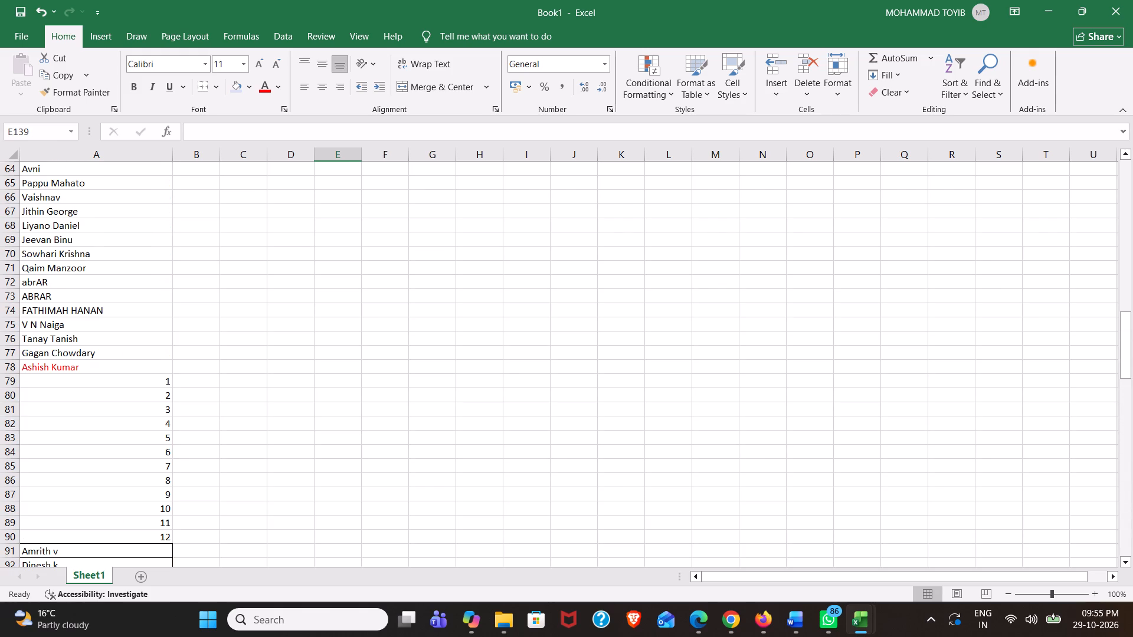
{"action": "scroll", "coordinate": [285, 352], "scroll_direction": "up", "scroll_amount": 13}
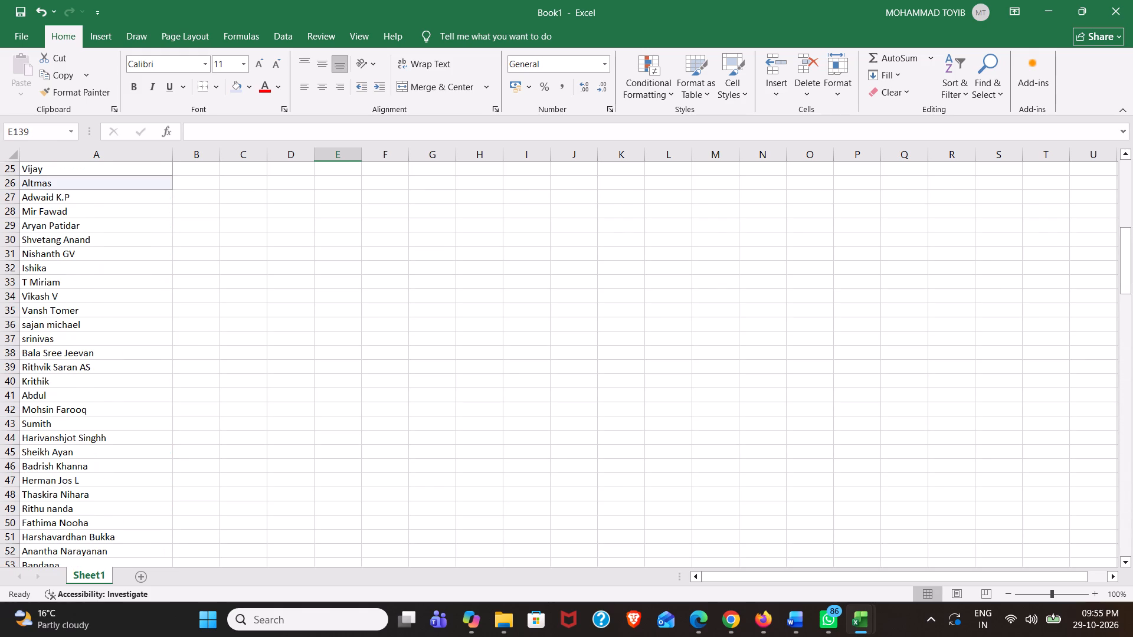
{"action": "scroll", "coordinate": [282, 351], "scroll_direction": "up", "scroll_amount": 2}
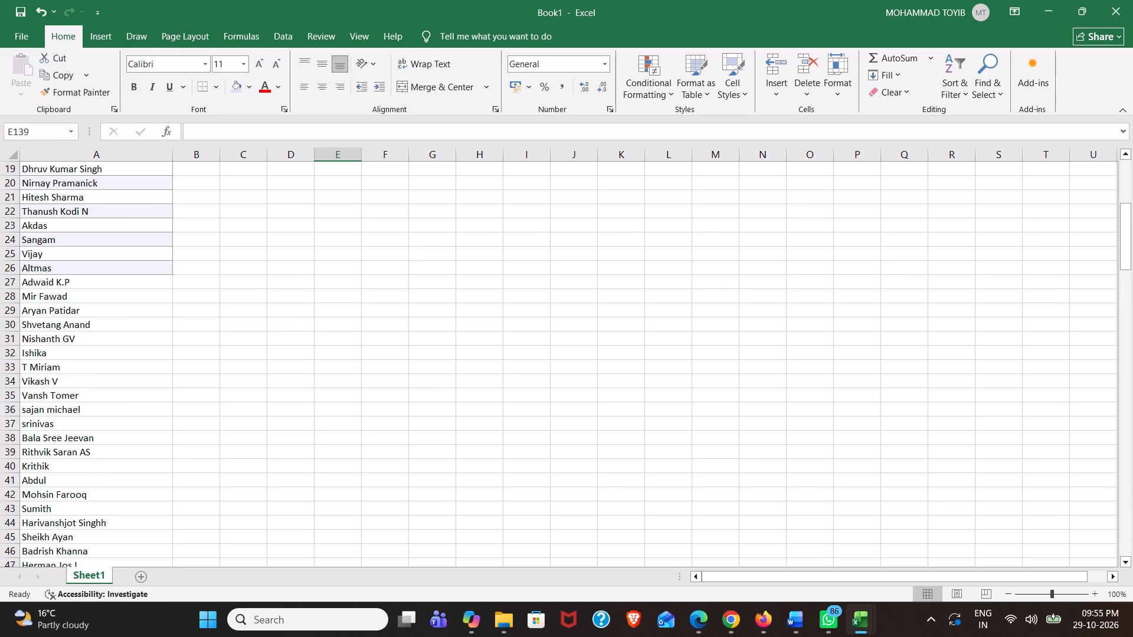
{"action": "left_click_drag", "start_coordinate": [96, 270], "coordinate": [144, 0]}
{"action": "left_click", "coordinate": [253, 87]}
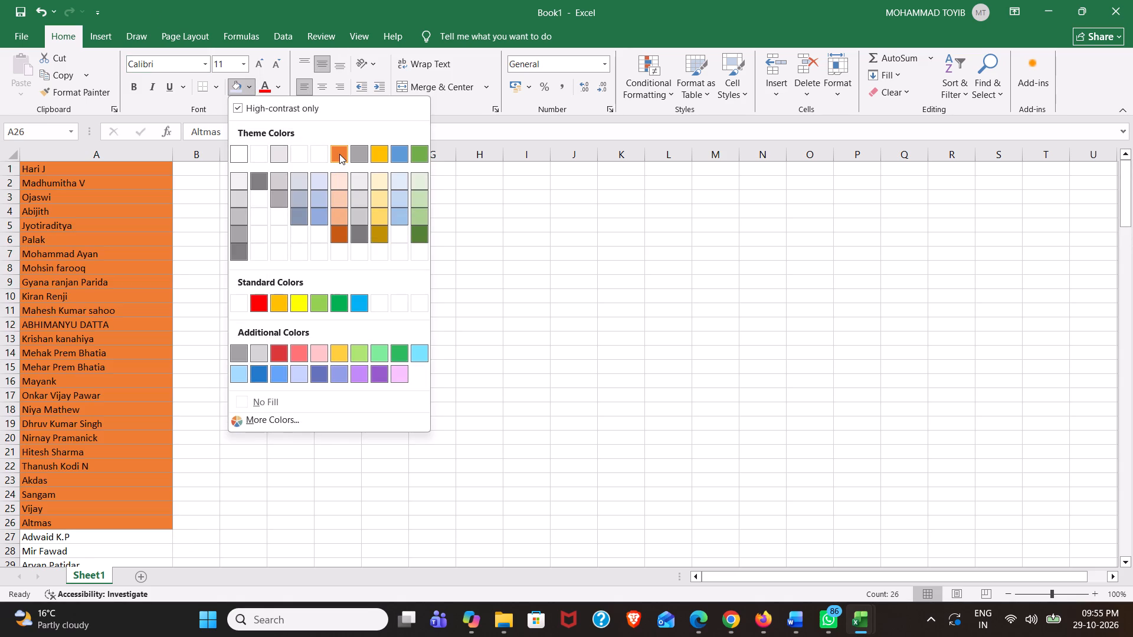
{"action": "left_click", "coordinate": [365, 156]}
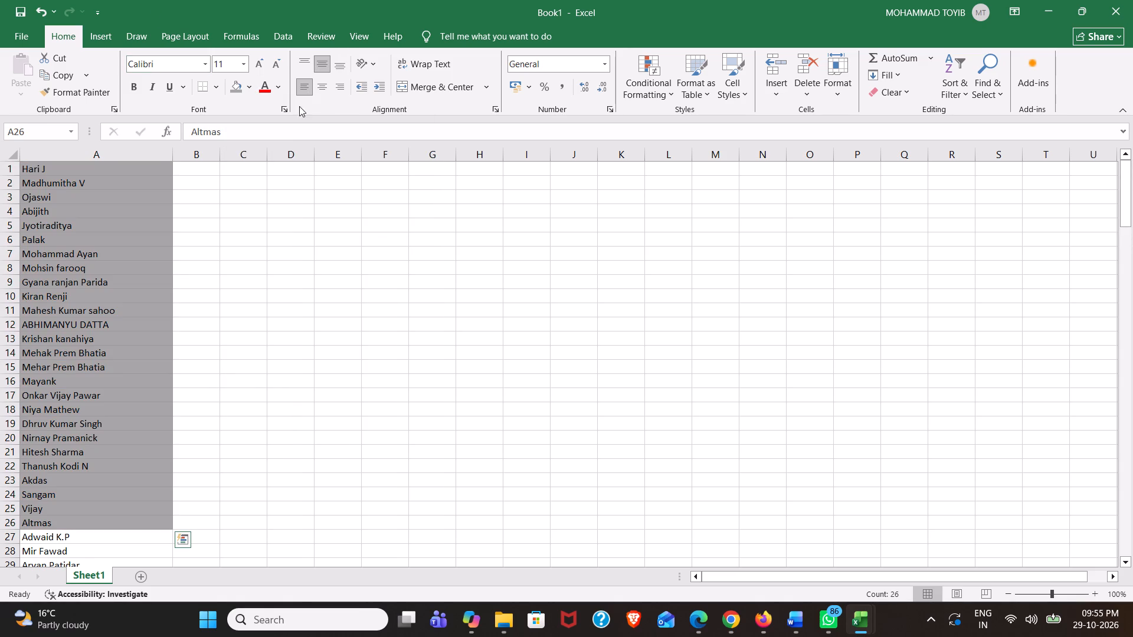
{"action": "left_click", "coordinate": [252, 86]}
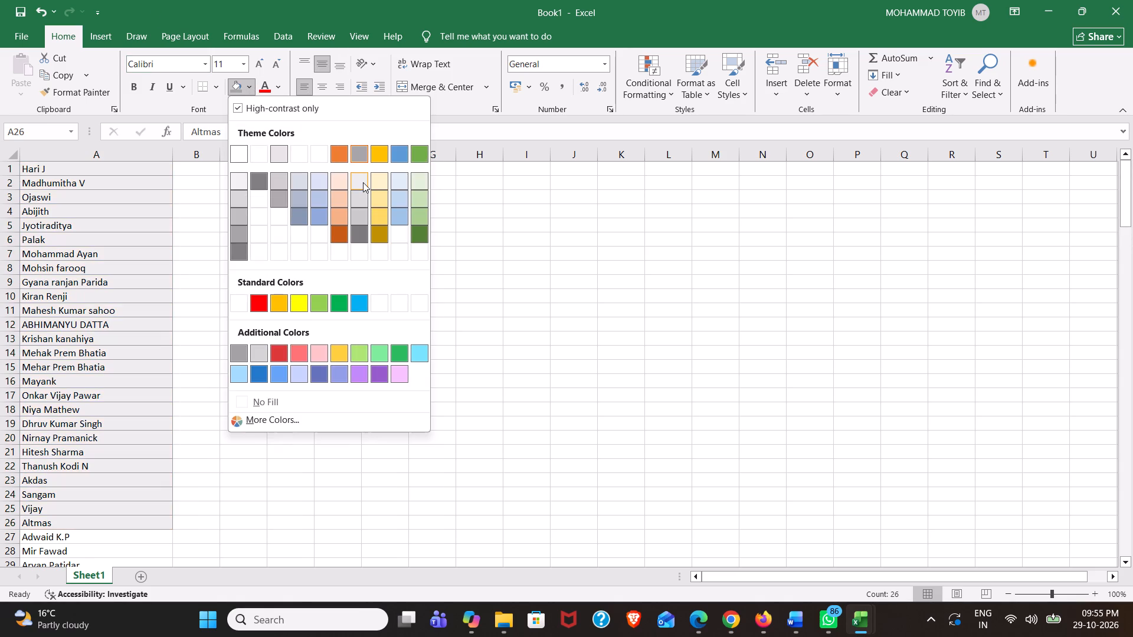
{"action": "left_click", "coordinate": [388, 186]}
{"action": "scroll", "coordinate": [333, 272], "scroll_direction": "down", "scroll_amount": 5}
{"action": "scroll", "coordinate": [333, 274], "scroll_direction": "up", "scroll_amount": 1}
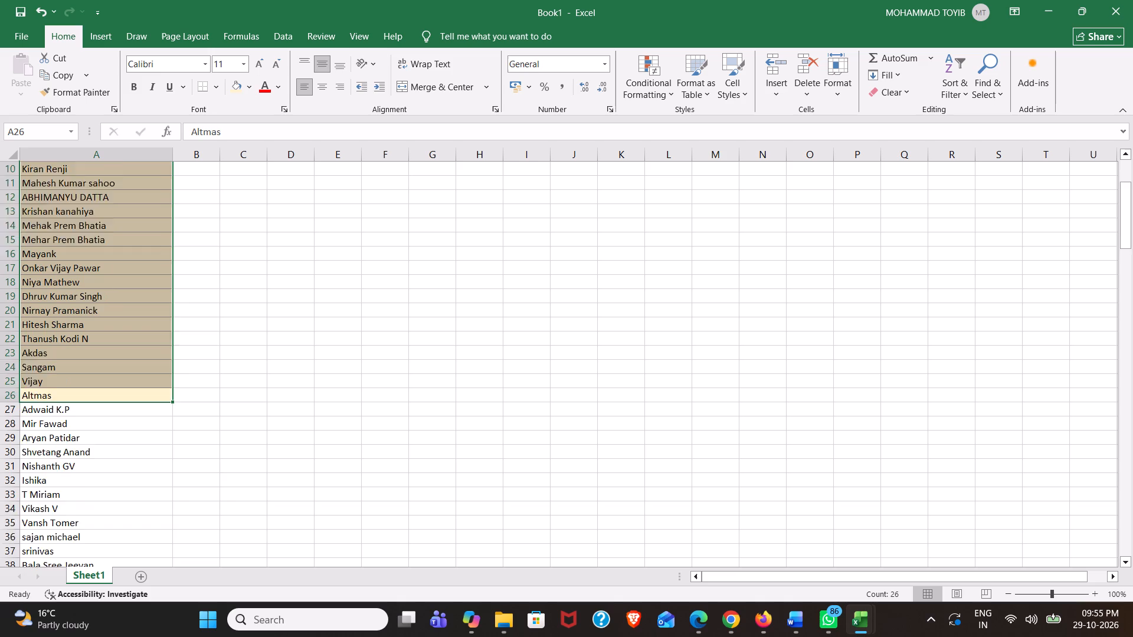
Fill the second group of names, A27:A45, with a gold theme colour one shade darker than the first group.
{"action": "scroll", "coordinate": [202, 329], "scroll_direction": "down", "scroll_amount": 2}
{"action": "left_click_drag", "start_coordinate": [89, 284], "coordinate": [112, 441]}
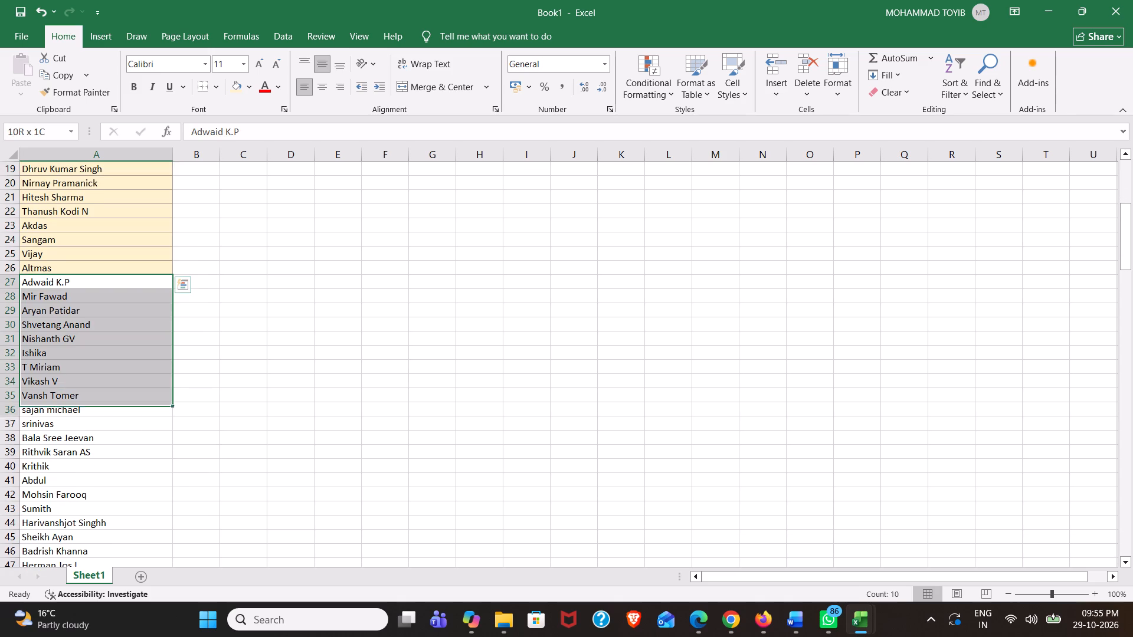
{"action": "left_click_drag", "start_coordinate": [112, 441], "coordinate": [115, 239]}
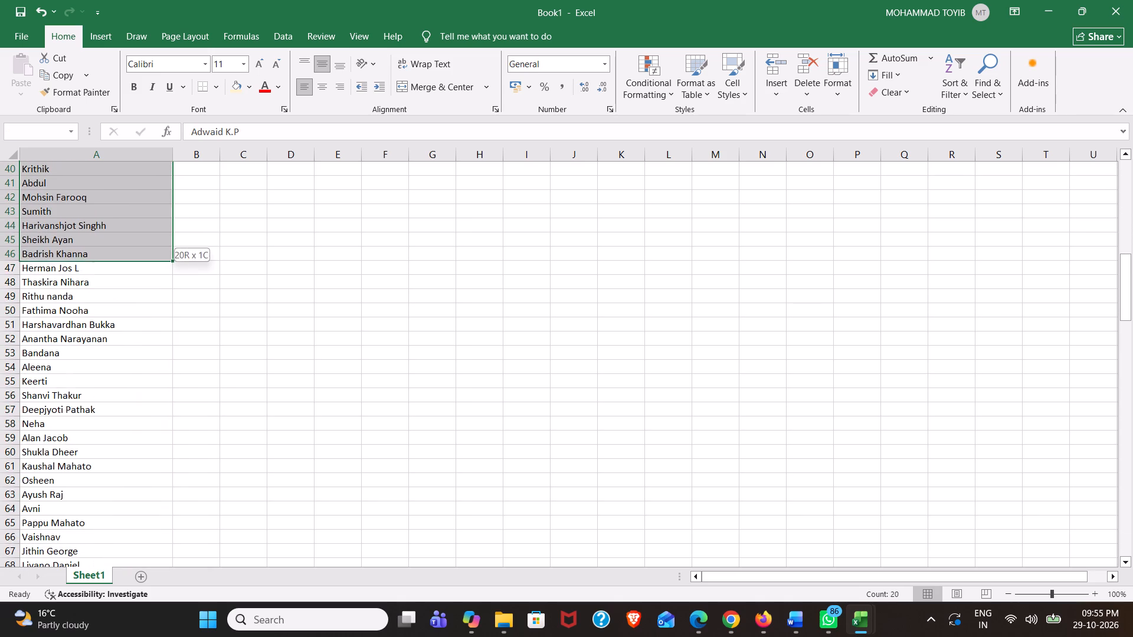
{"action": "left_click_drag", "start_coordinate": [115, 239], "coordinate": [119, 233]}
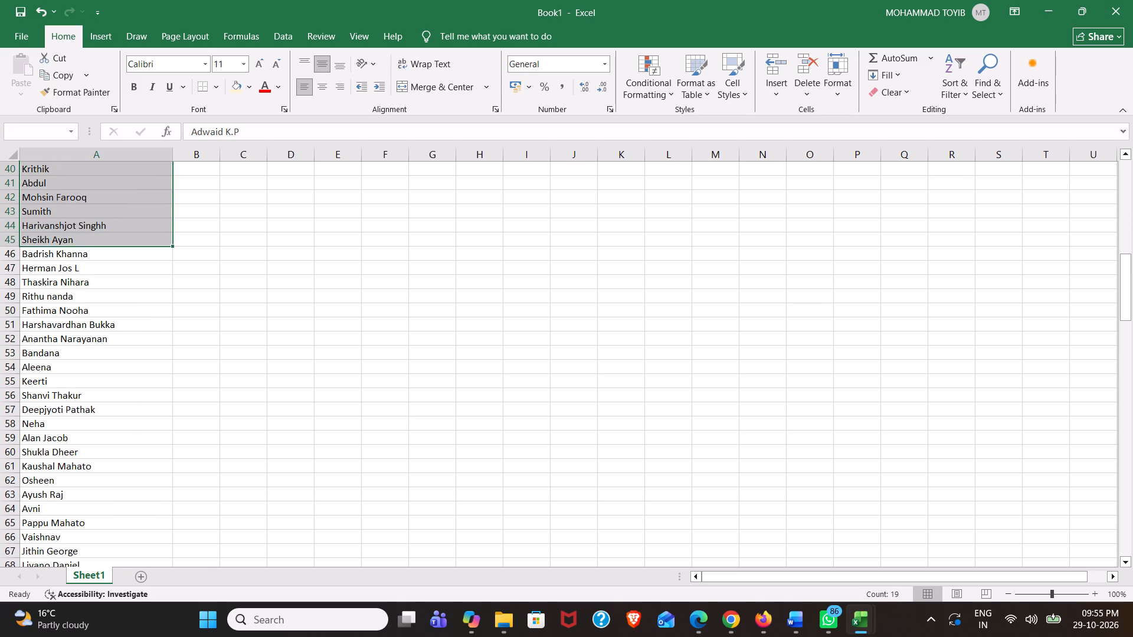
{"action": "left_click", "coordinate": [247, 88]}
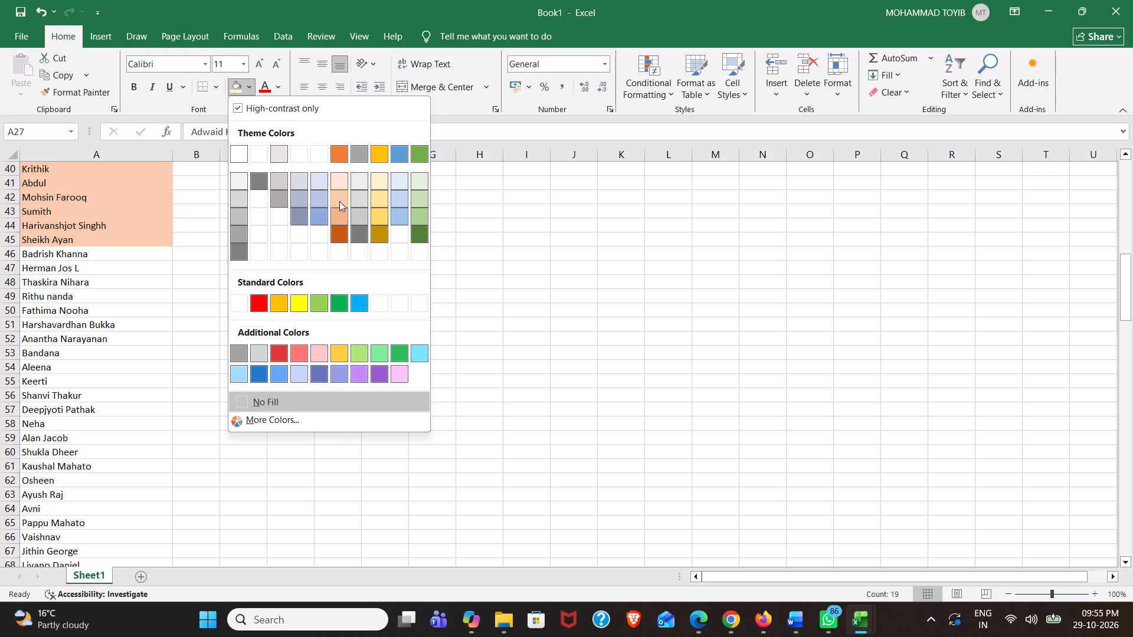
{"action": "left_click", "coordinate": [381, 196]}
{"action": "left_click", "coordinate": [296, 274]}
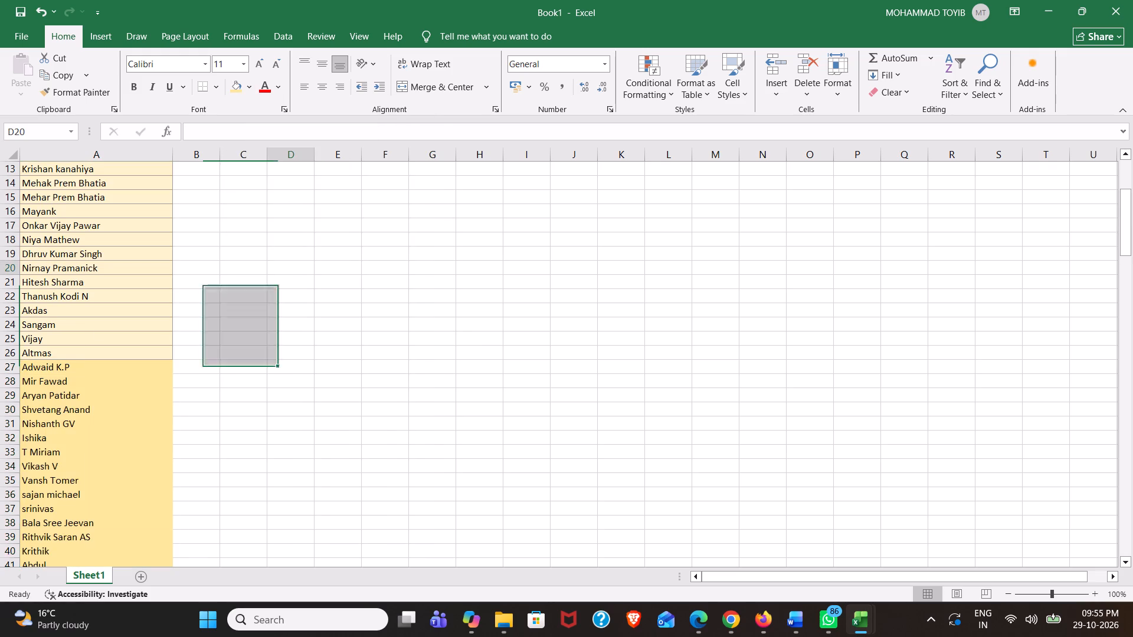
Apply all borders to the second group of names in A27:A45.
{"action": "scroll", "coordinate": [273, 306], "scroll_direction": "down", "scroll_amount": 4}
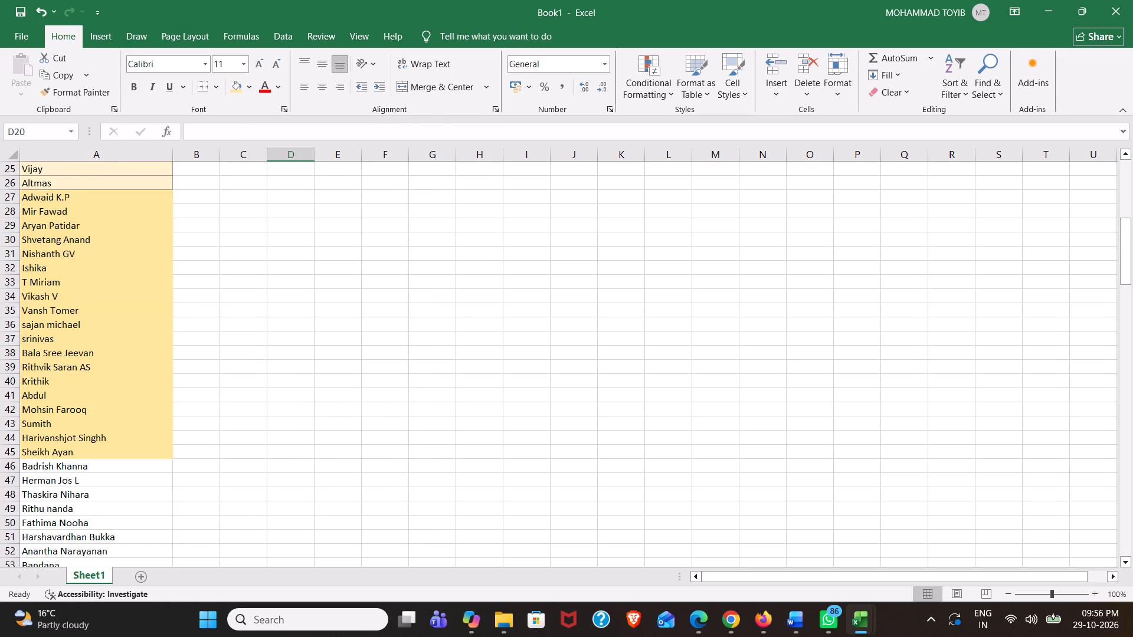
{"action": "left_click_drag", "start_coordinate": [67, 198], "coordinate": [103, 451]}
{"action": "left_click", "coordinate": [214, 85]}
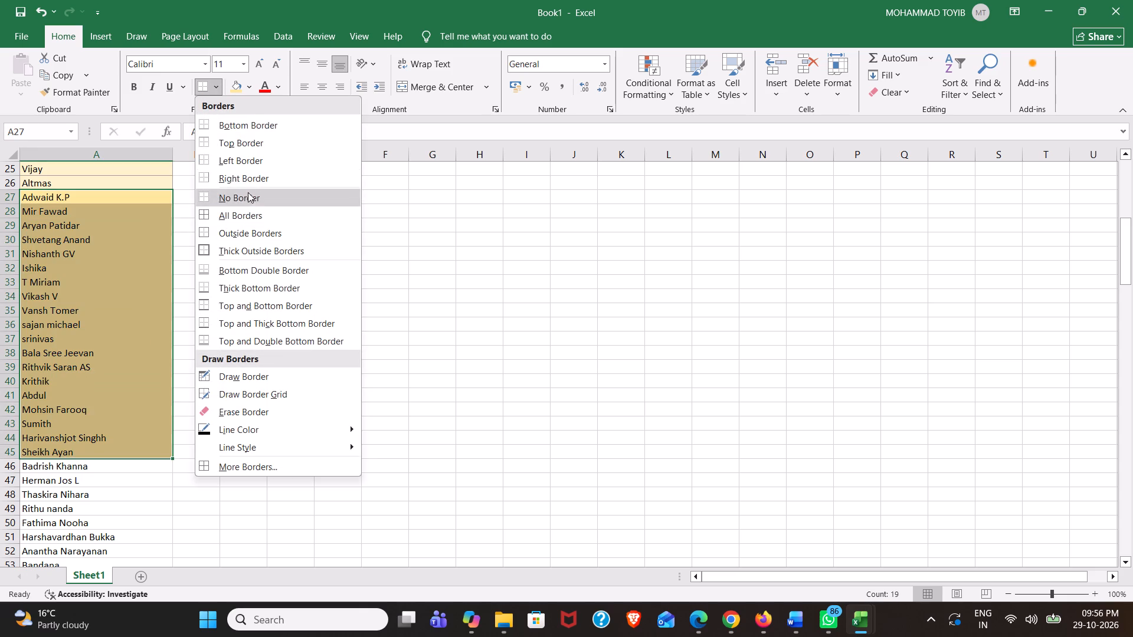
{"action": "left_click", "coordinate": [250, 212]}
{"action": "left_click", "coordinate": [240, 236]}
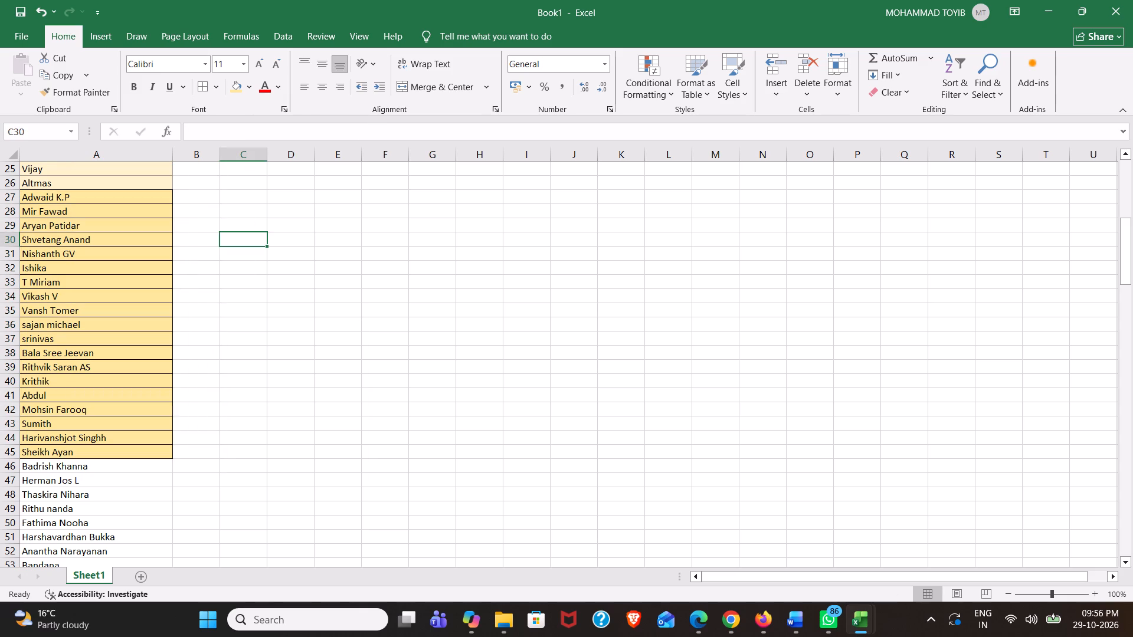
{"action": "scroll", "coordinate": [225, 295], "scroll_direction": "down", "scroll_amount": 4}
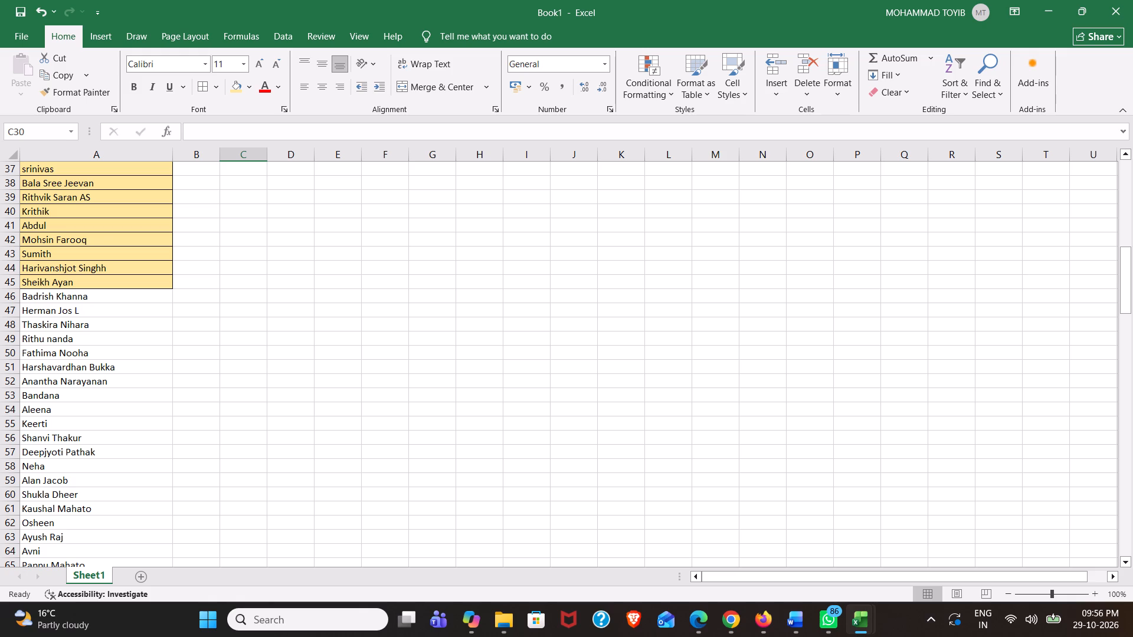
Fill the third group of names, A46:A75, with a blue theme colour one shade darker than the lightest blue.
{"action": "left_click", "coordinate": [126, 295]}
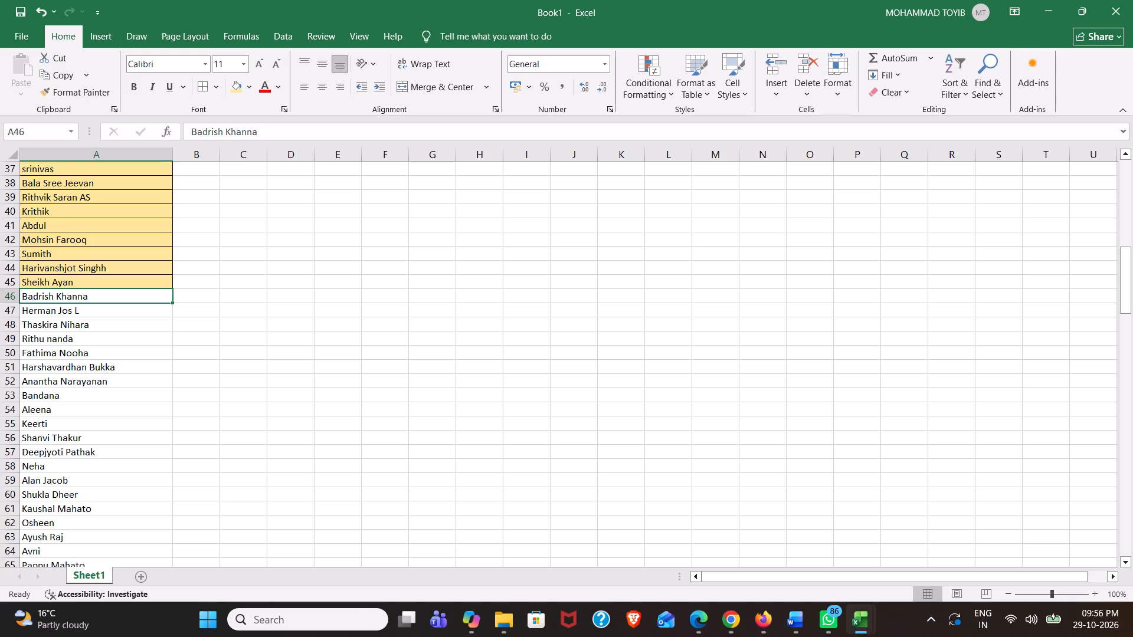
{"action": "left_click", "coordinate": [188, 300]}
{"action": "left_click_drag", "start_coordinate": [137, 293], "coordinate": [139, 480]}
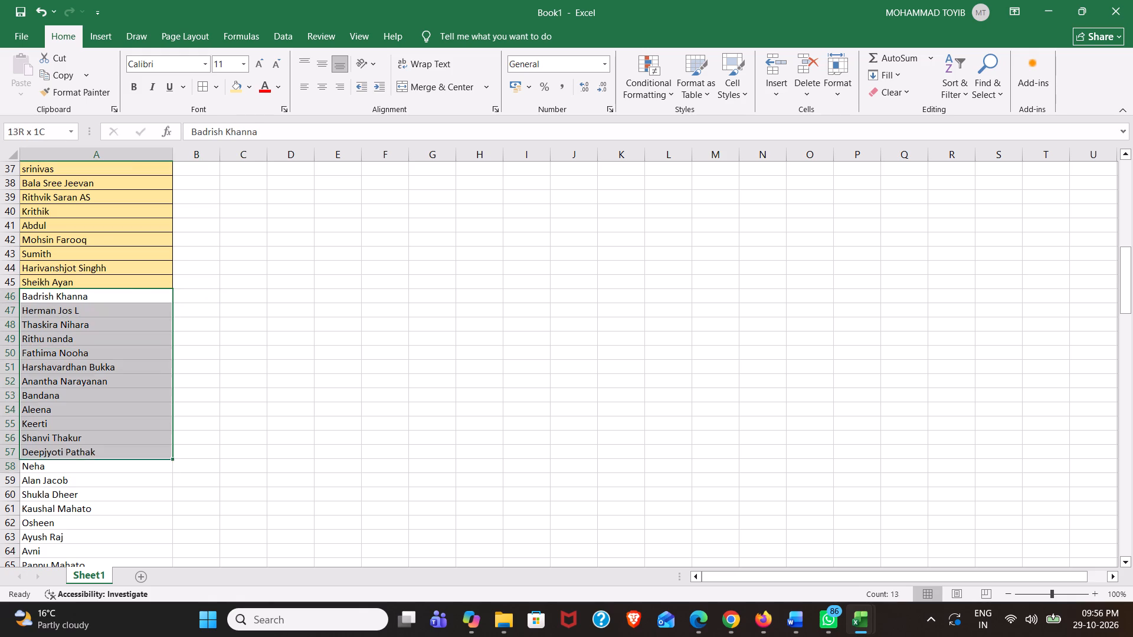
{"action": "left_click_drag", "start_coordinate": [139, 480], "coordinate": [153, 427]}
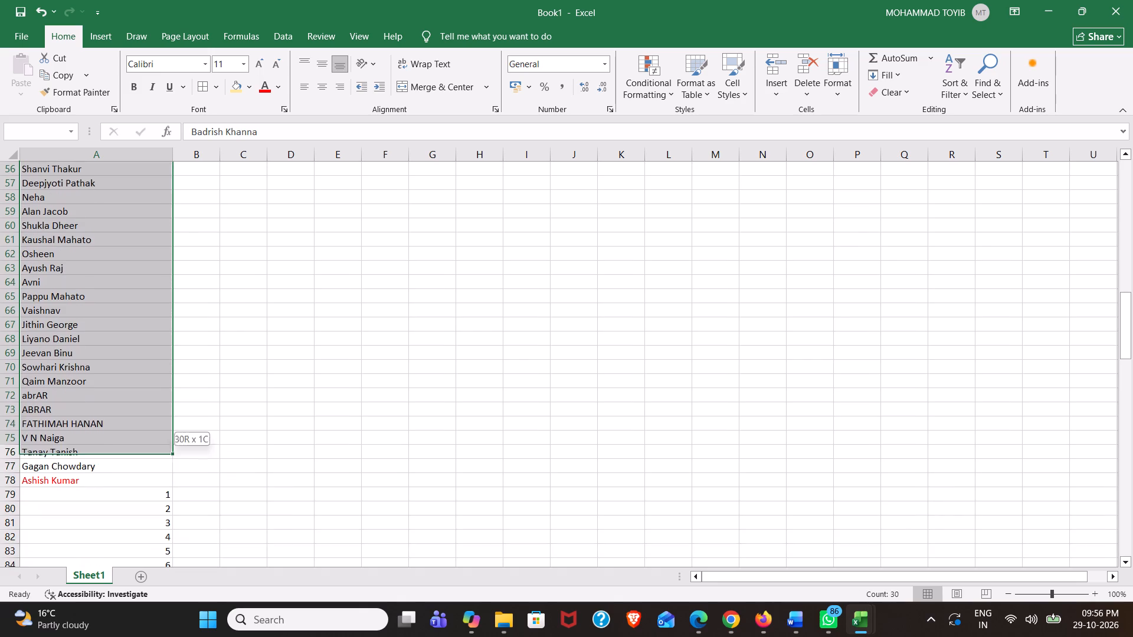
{"action": "left_click_drag", "start_coordinate": [153, 427], "coordinate": [116, 418]}
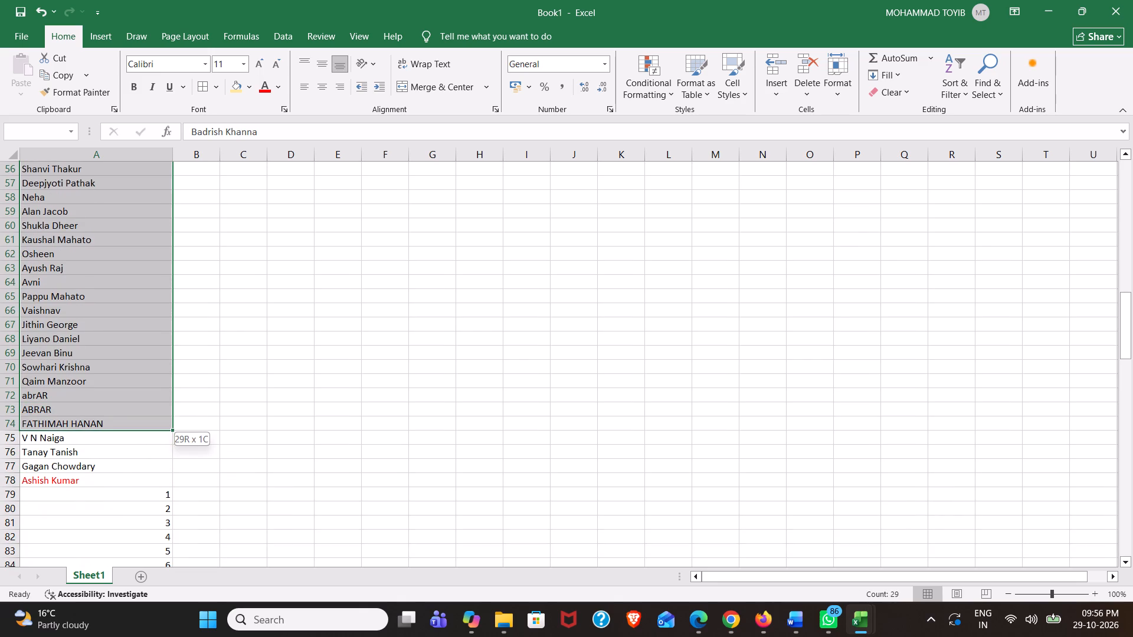
{"action": "left_click_drag", "start_coordinate": [116, 418], "coordinate": [118, 438]}
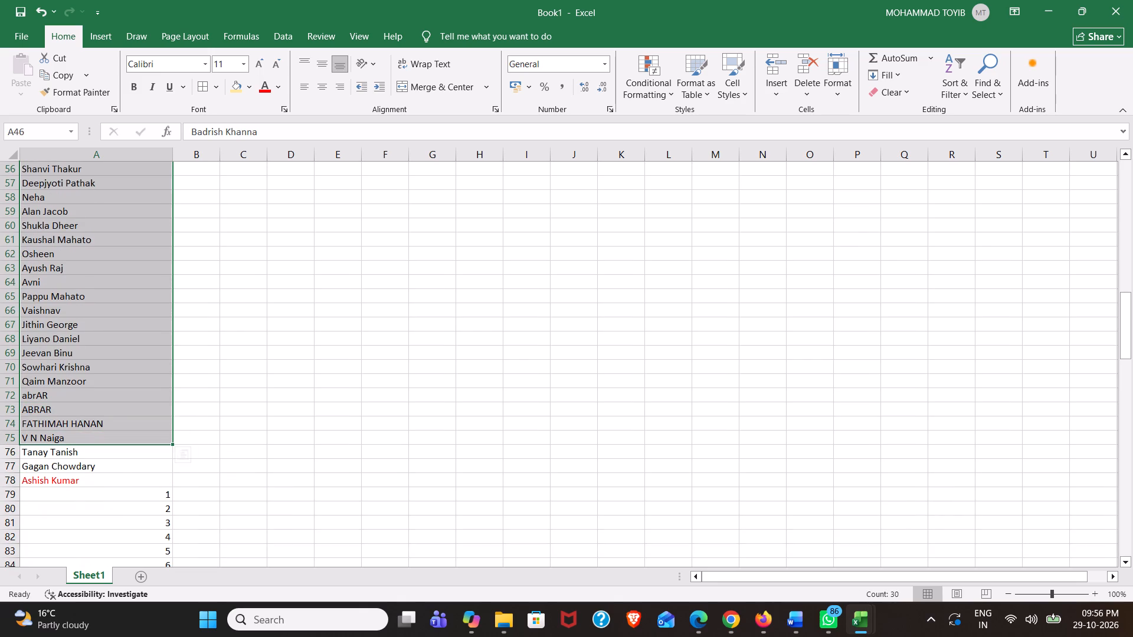
{"action": "left_click", "coordinate": [250, 87]}
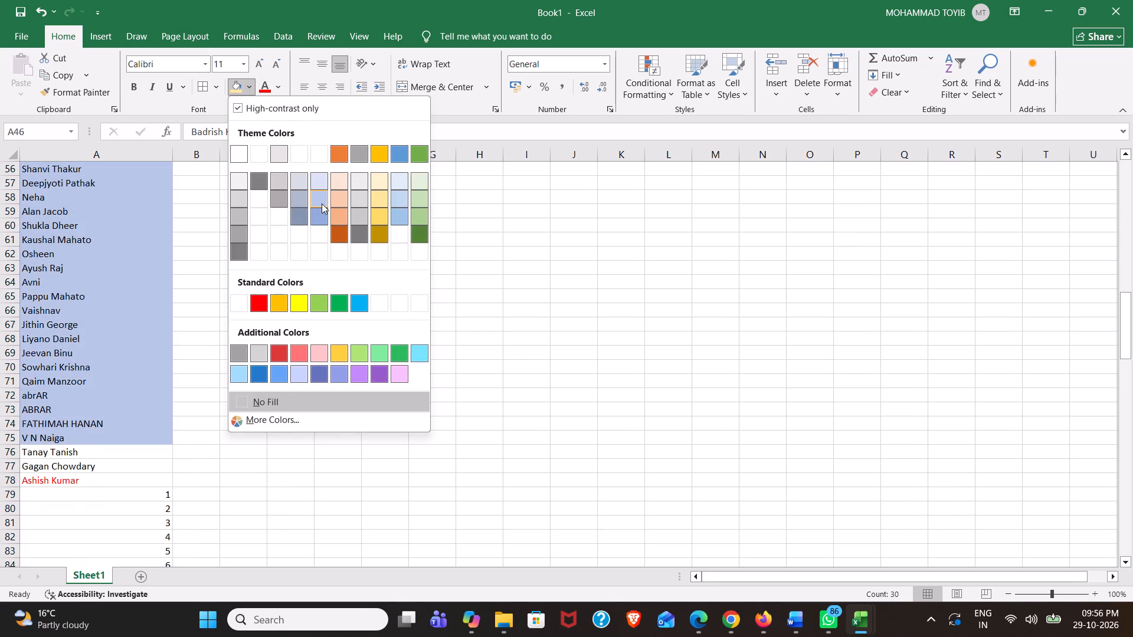
{"action": "left_click", "coordinate": [322, 203]}
Apply all borders to the third group of names in A46:A75.
{"action": "left_click", "coordinate": [204, 86]}
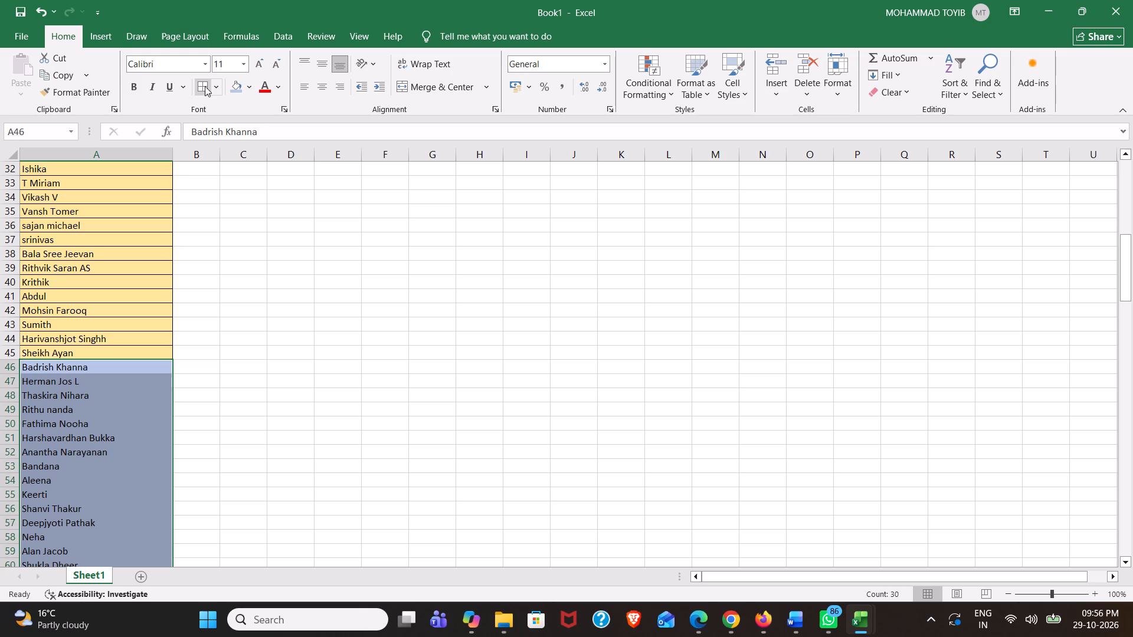
{"action": "scroll", "coordinate": [223, 260], "scroll_direction": "down", "scroll_amount": 10}
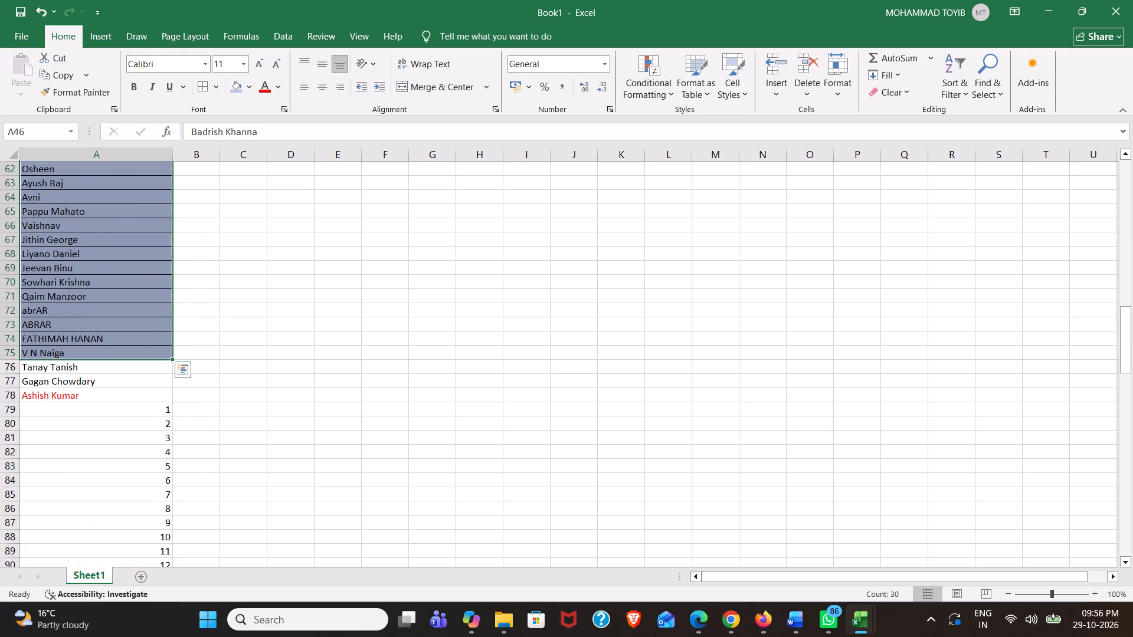
{"action": "left_click", "coordinate": [224, 295]}
Fill the three names in A76:A78 with the second-lightest gold theme colour and apply all borders to them.
{"action": "left_click_drag", "start_coordinate": [133, 367], "coordinate": [141, 400]}
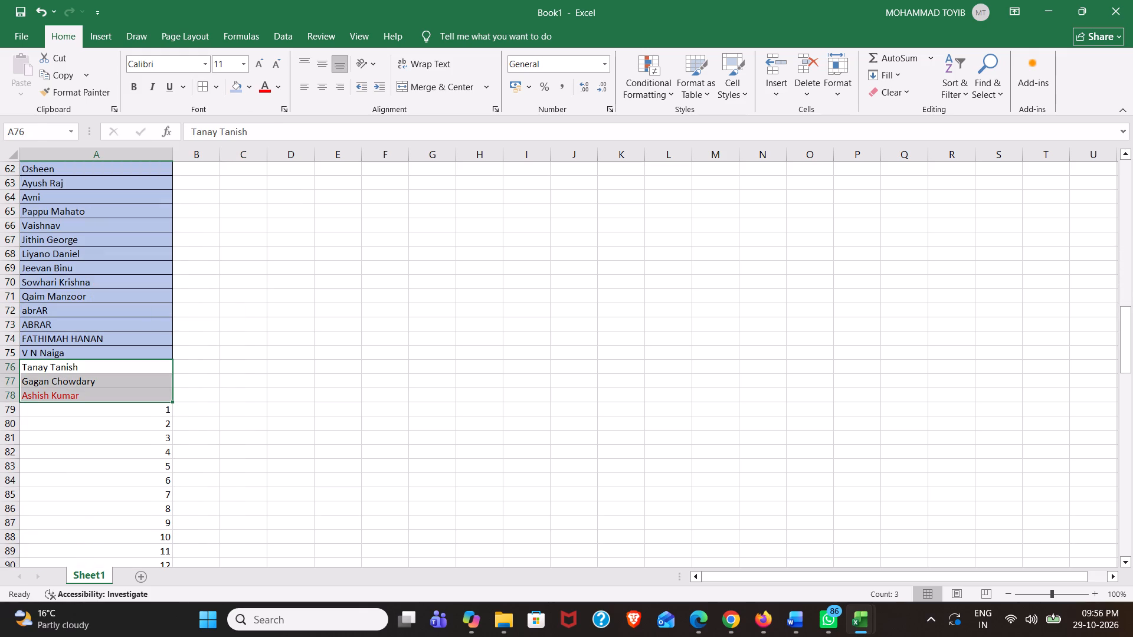
{"action": "left_click", "coordinate": [250, 93]}
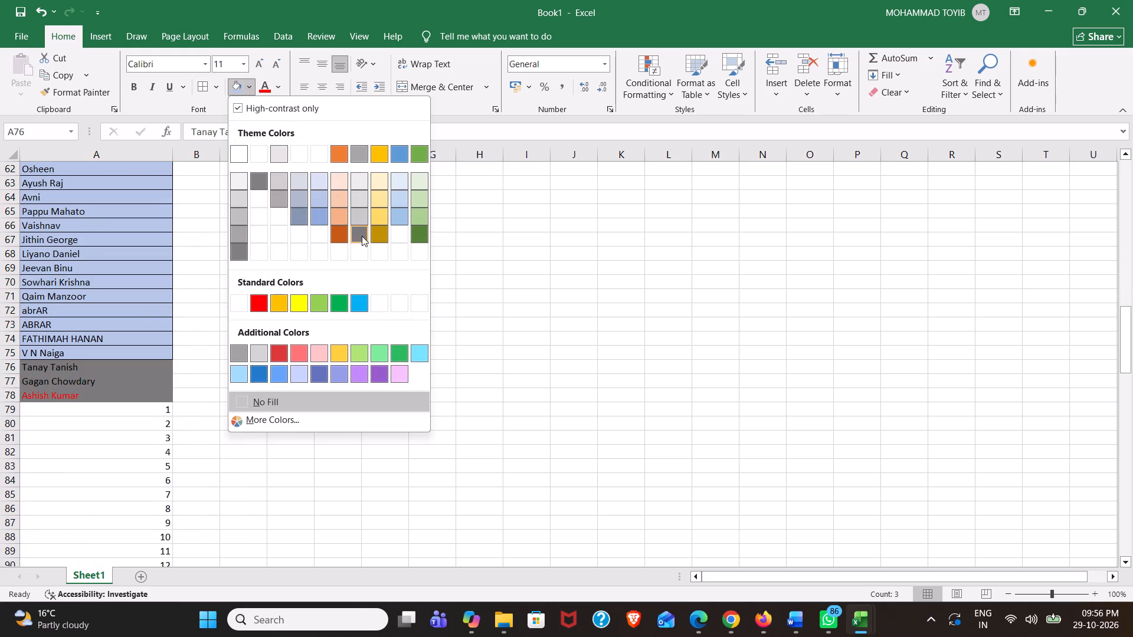
{"action": "left_click", "coordinate": [383, 199]}
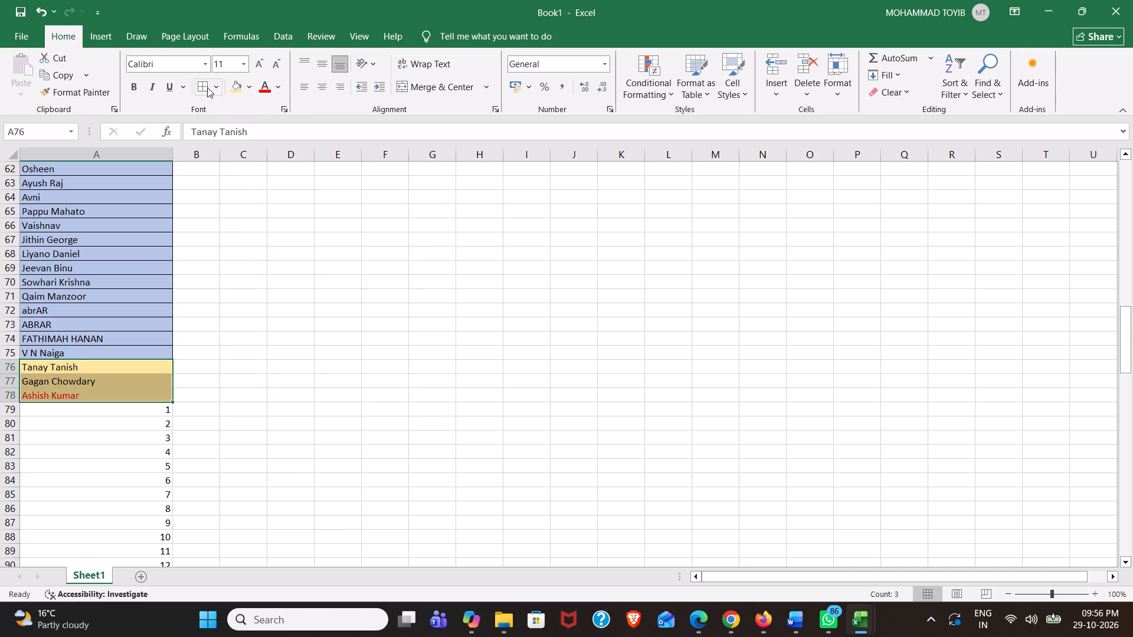
{"action": "left_click", "coordinate": [207, 87]}
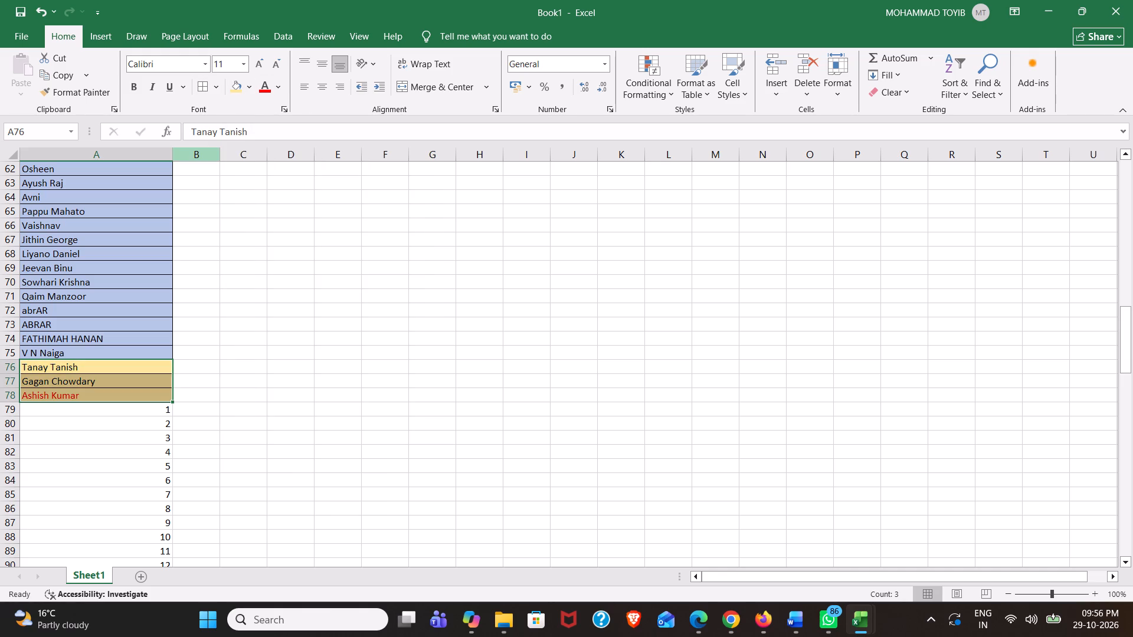
Fill the already bordered group of names in A91:A142 with the dark gold theme colour.
{"action": "scroll", "coordinate": [192, 283], "scroll_direction": "down", "scroll_amount": 7}
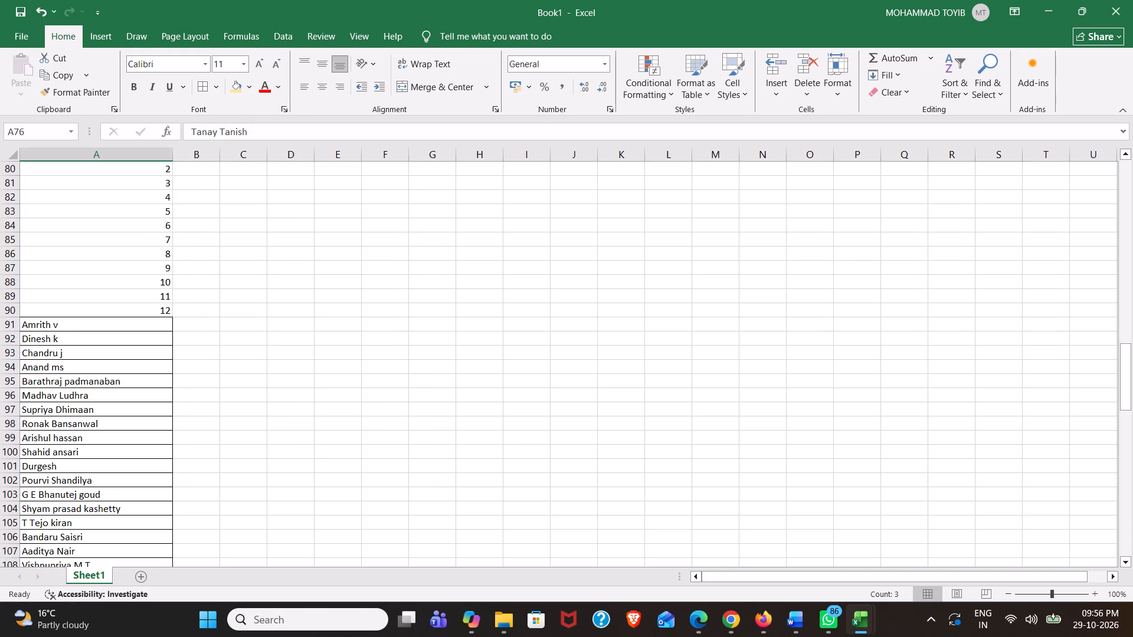
{"action": "scroll", "coordinate": [235, 315], "scroll_direction": "down", "scroll_amount": 2}
{"action": "left_click_drag", "start_coordinate": [132, 281], "coordinate": [132, 356]}
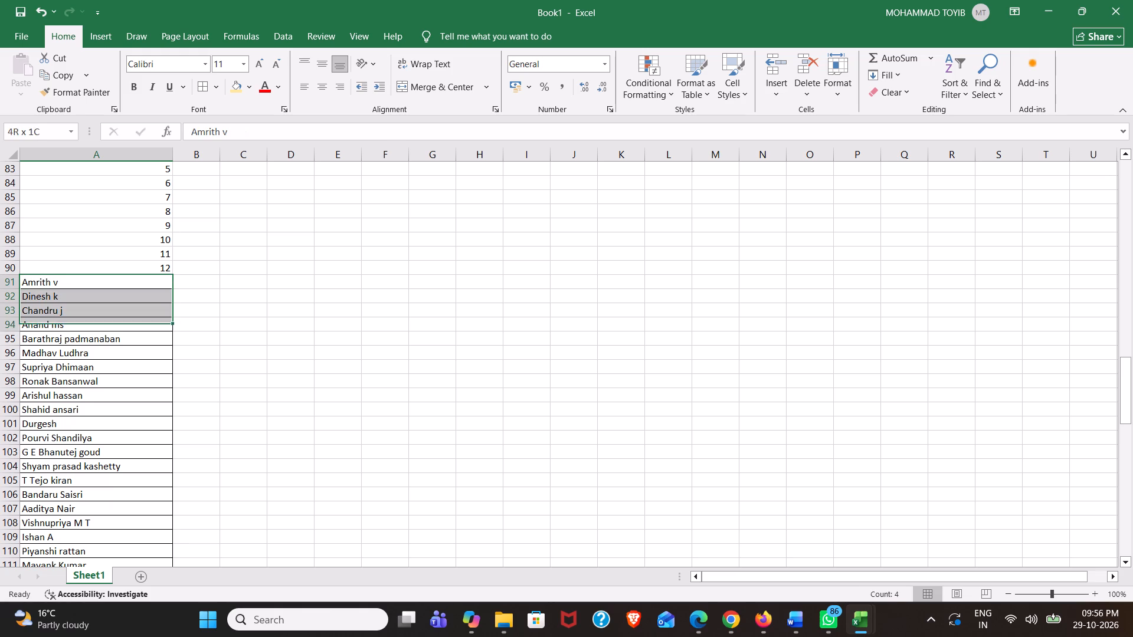
{"action": "left_click_drag", "start_coordinate": [132, 356], "coordinate": [139, 577]}
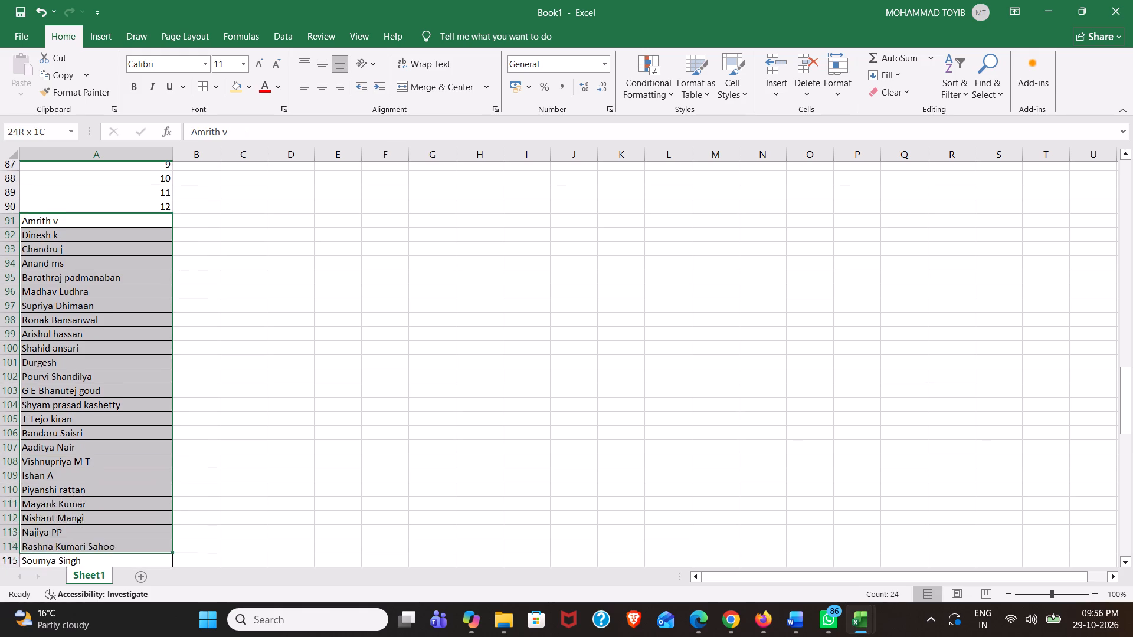
{"action": "left_click_drag", "start_coordinate": [139, 577], "coordinate": [148, 574]}
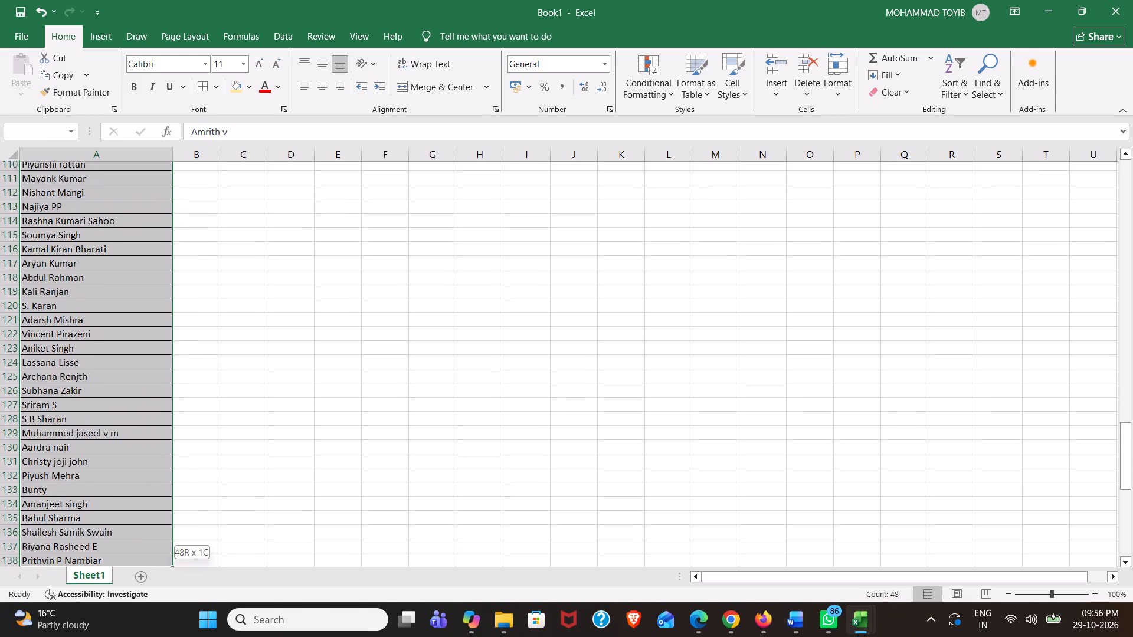
{"action": "left_click_drag", "start_coordinate": [148, 574], "coordinate": [155, 443]}
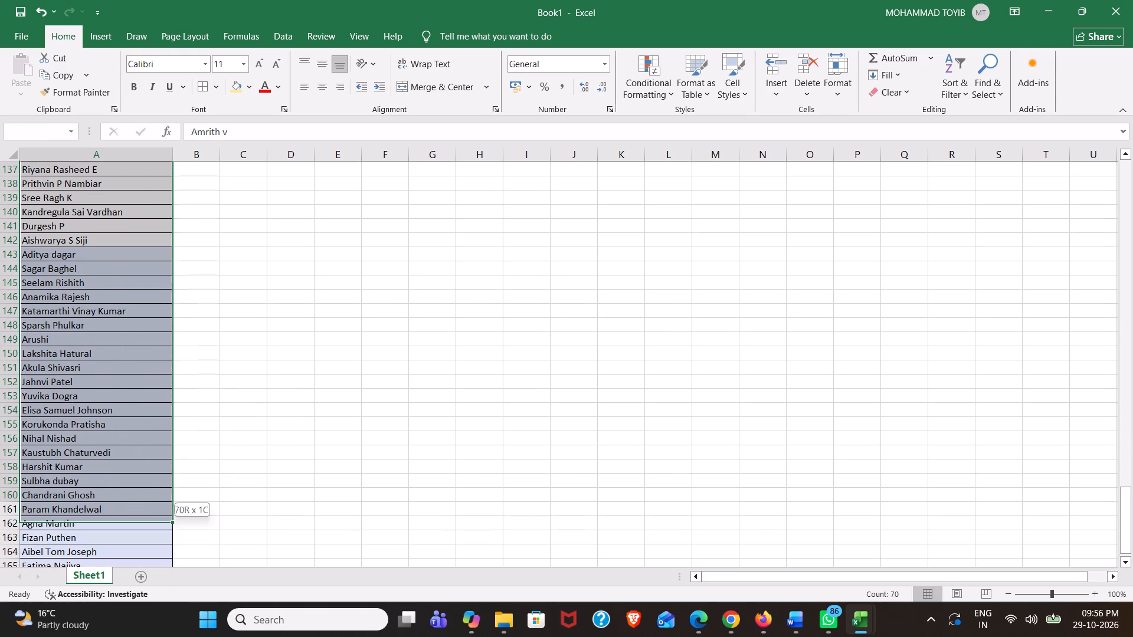
{"action": "left_click_drag", "start_coordinate": [155, 443], "coordinate": [153, 235]}
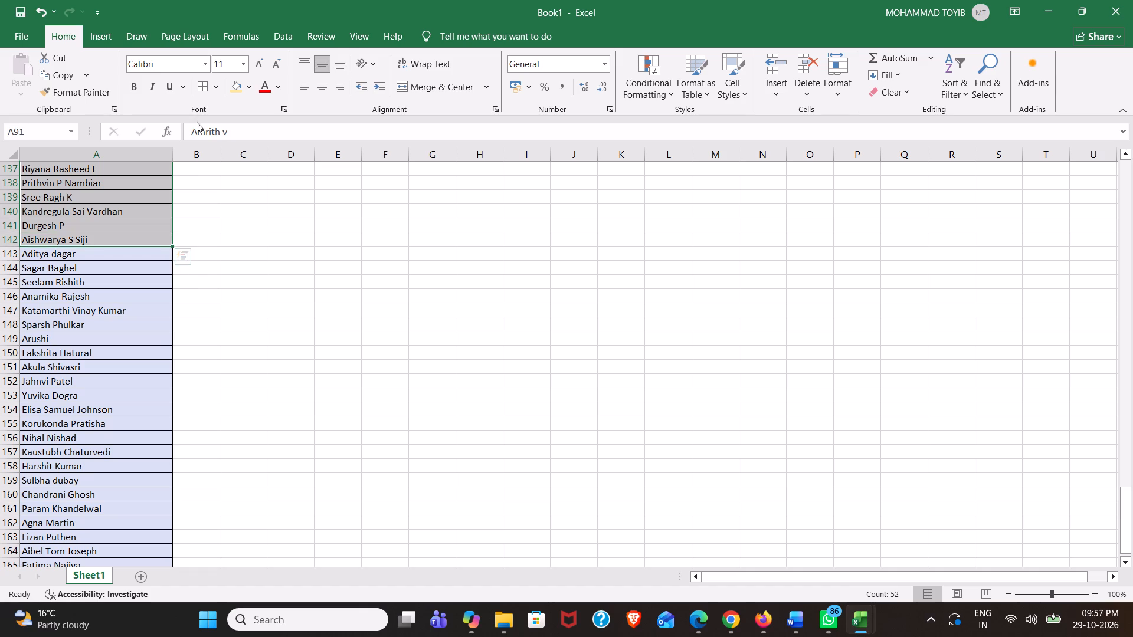
{"action": "left_click", "coordinate": [254, 87]}
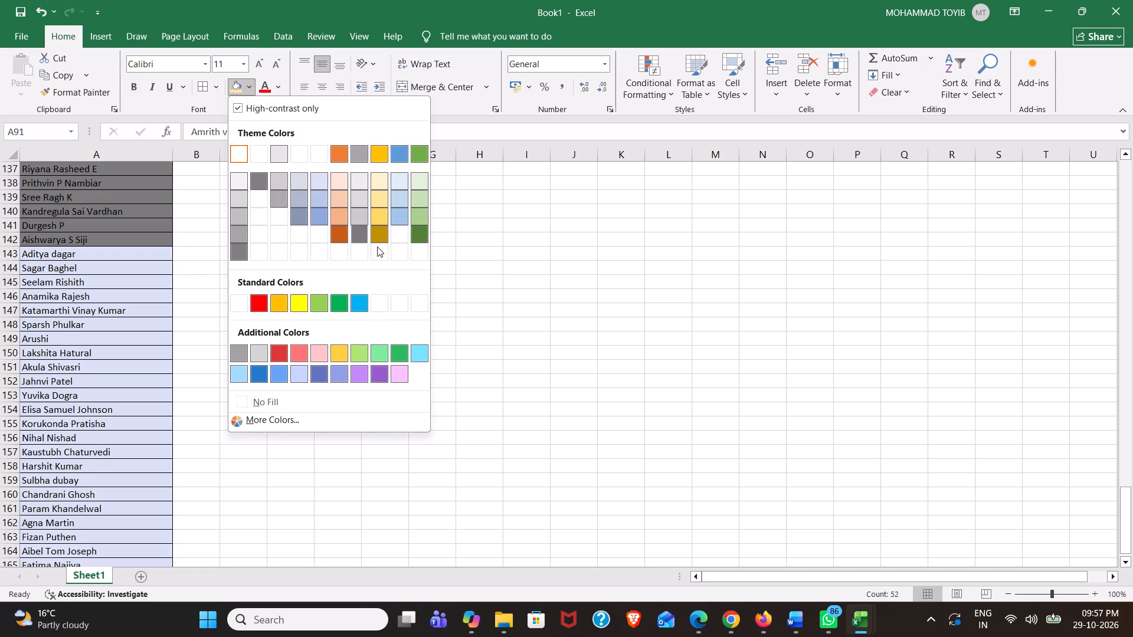
{"action": "left_click", "coordinate": [378, 238]}
{"action": "left_click", "coordinate": [315, 285]}
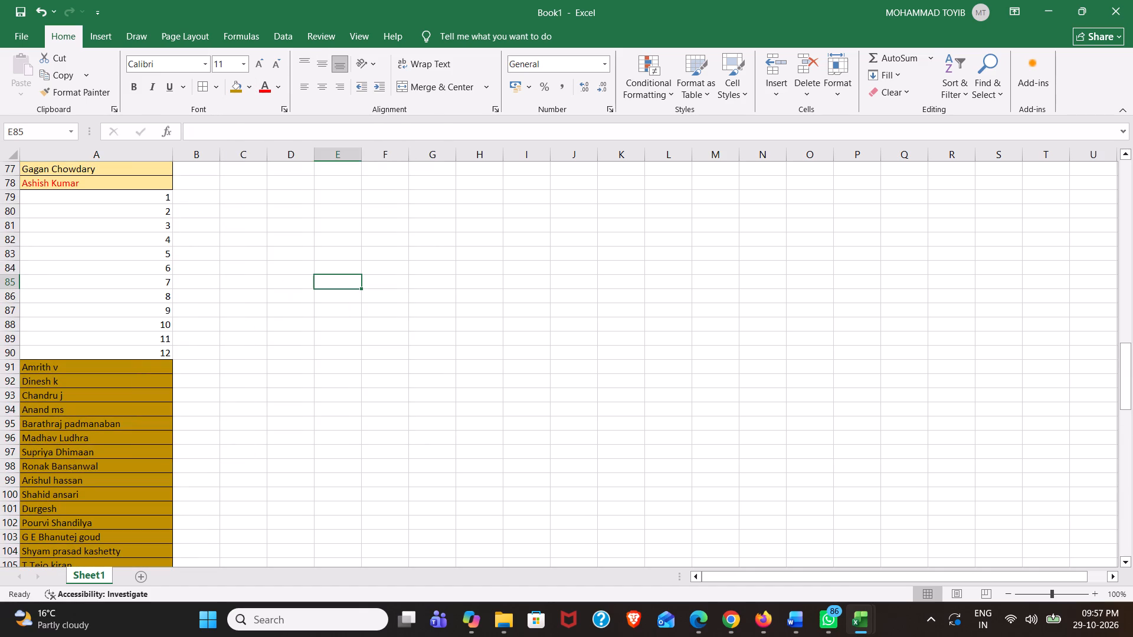
Review the fills and borders of the name groups in column A from row 77 downward.
{"action": "scroll", "coordinate": [264, 234], "scroll_direction": "down", "scroll_amount": 7}
{"action": "scroll", "coordinate": [277, 230], "scroll_direction": "up", "scroll_amount": 1}
{"action": "scroll", "coordinate": [277, 230], "scroll_direction": "down", "scroll_amount": 4}
{"action": "scroll", "coordinate": [281, 237], "scroll_direction": "up", "scroll_amount": 1}
{"action": "scroll", "coordinate": [283, 238], "scroll_direction": "down", "scroll_amount": 3}
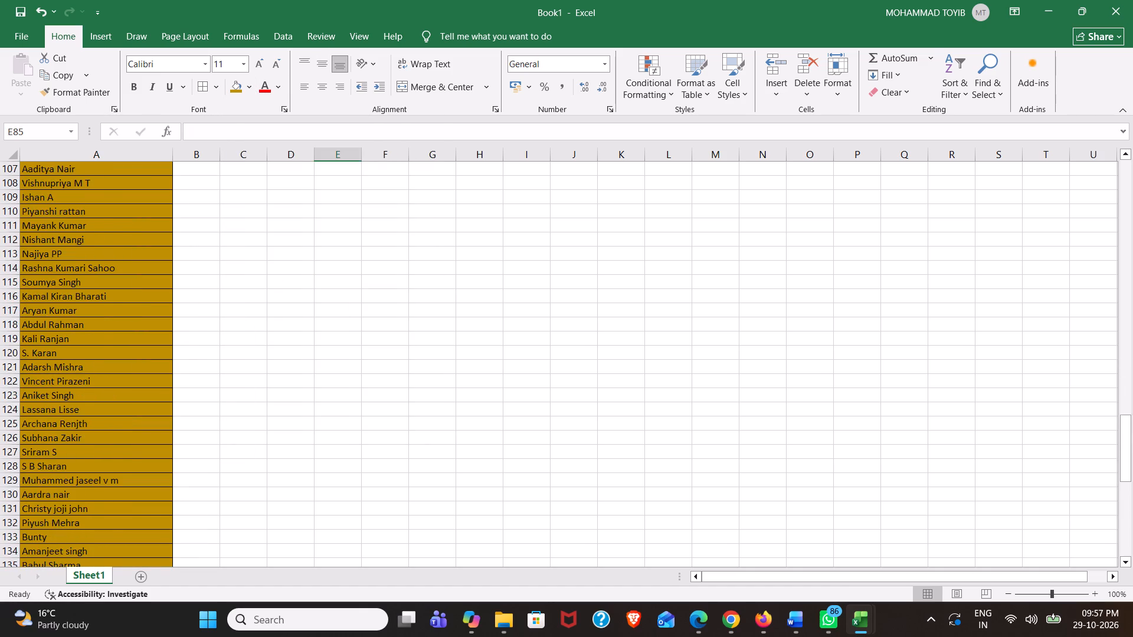
{"action": "scroll", "coordinate": [285, 241], "scroll_direction": "down", "scroll_amount": 10}
{"action": "scroll", "coordinate": [285, 244], "scroll_direction": "up", "scroll_amount": 1}
{"action": "scroll", "coordinate": [285, 245], "scroll_direction": "down", "scroll_amount": 3}
{"action": "scroll", "coordinate": [286, 247], "scroll_direction": "up", "scroll_amount": 6}
{"action": "scroll", "coordinate": [287, 247], "scroll_direction": "down", "scroll_amount": 1}
{"action": "scroll", "coordinate": [287, 247], "scroll_direction": "up", "scroll_amount": 3}
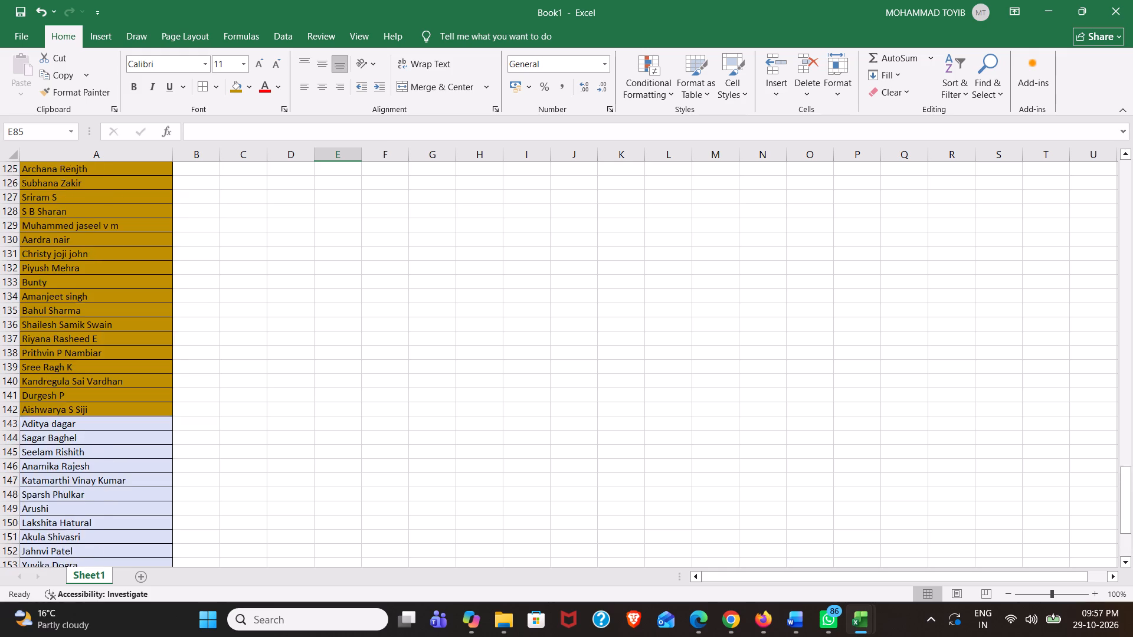
{"action": "scroll", "coordinate": [287, 247], "scroll_direction": "up", "scroll_amount": 5}
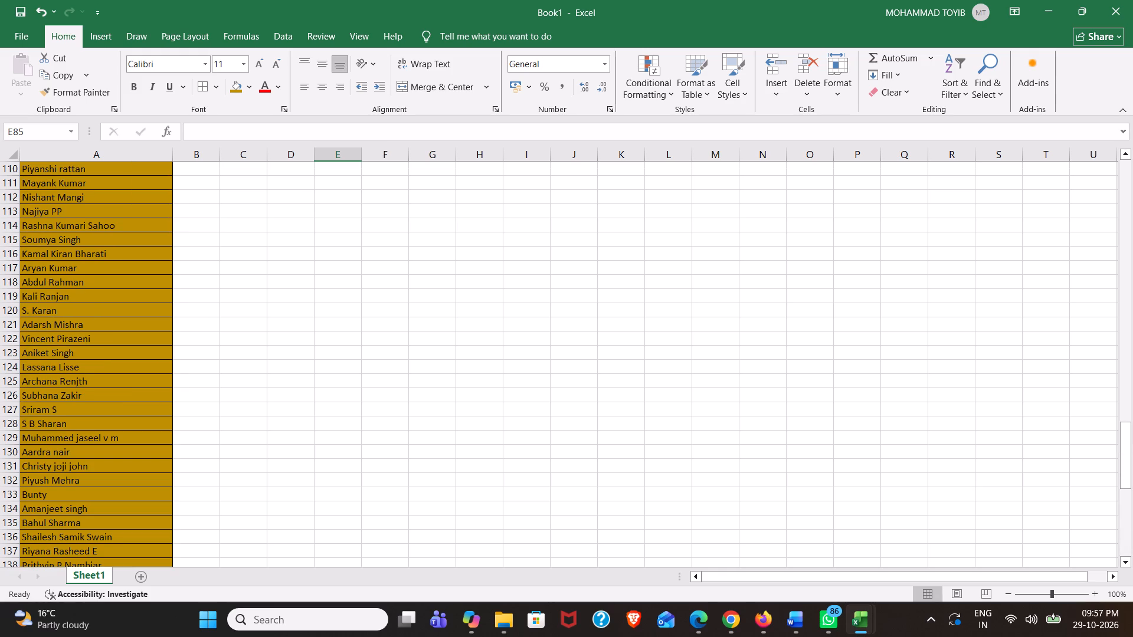
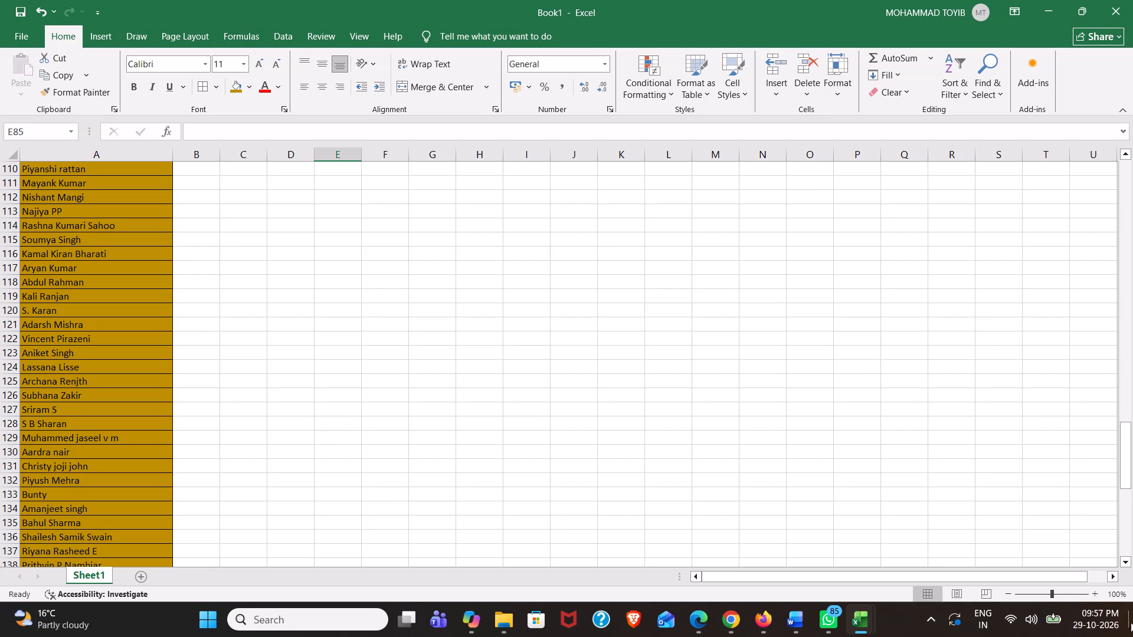
Check the fills and borders of the name groups in column A down to the end of the list and back to row 71.
{"action": "scroll", "coordinate": [407, 310], "scroll_direction": "down", "scroll_amount": 7}
{"action": "scroll", "coordinate": [454, 352], "scroll_direction": "down", "scroll_amount": 3}
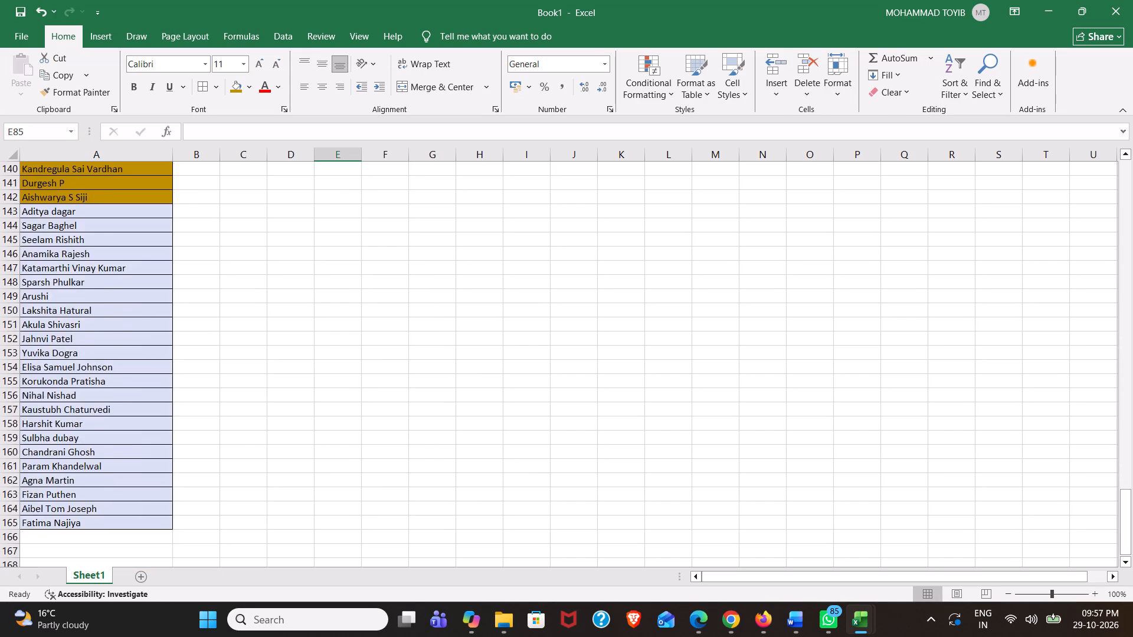
{"action": "scroll", "coordinate": [436, 360], "scroll_direction": "down", "scroll_amount": 4}
{"action": "scroll", "coordinate": [433, 369], "scroll_direction": "up", "scroll_amount": 18}
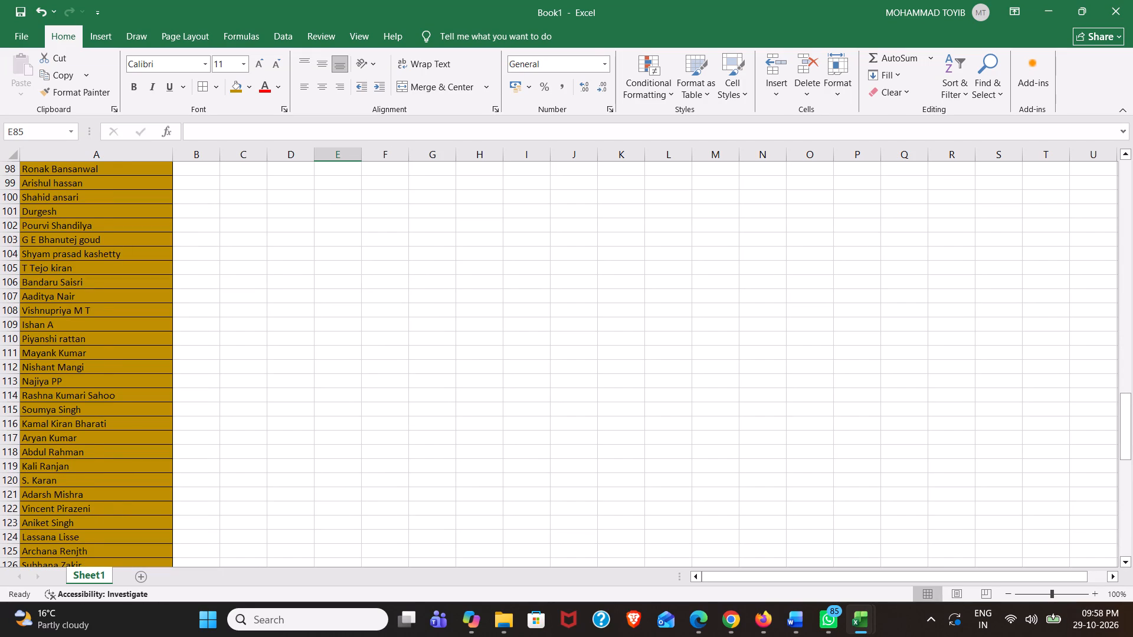
{"action": "scroll", "coordinate": [433, 369], "scroll_direction": "up", "scroll_amount": 9}
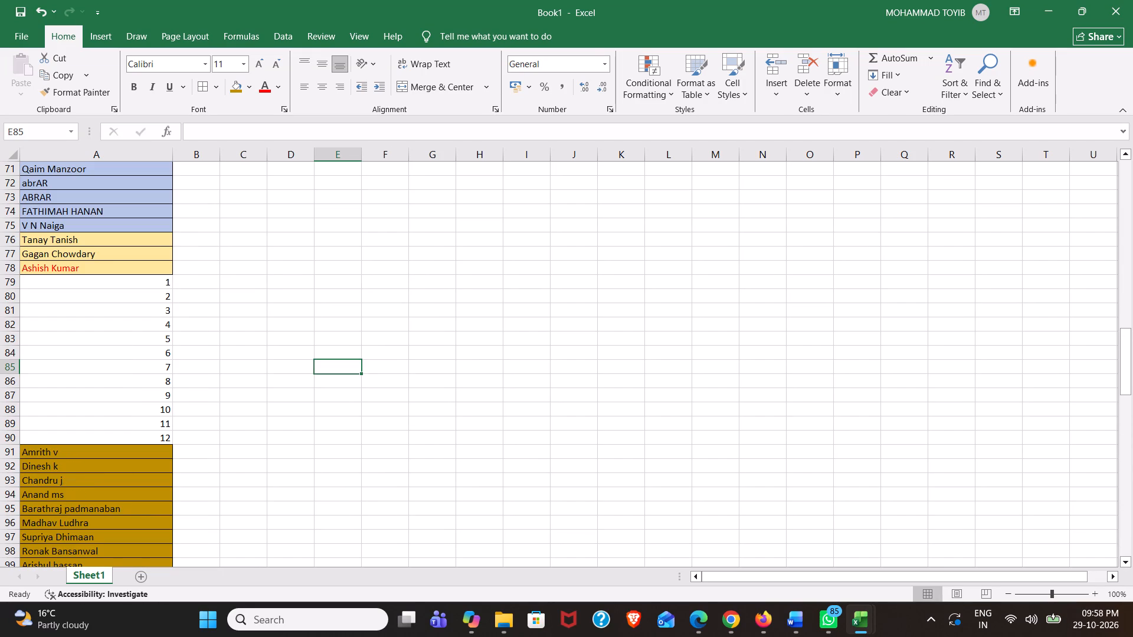
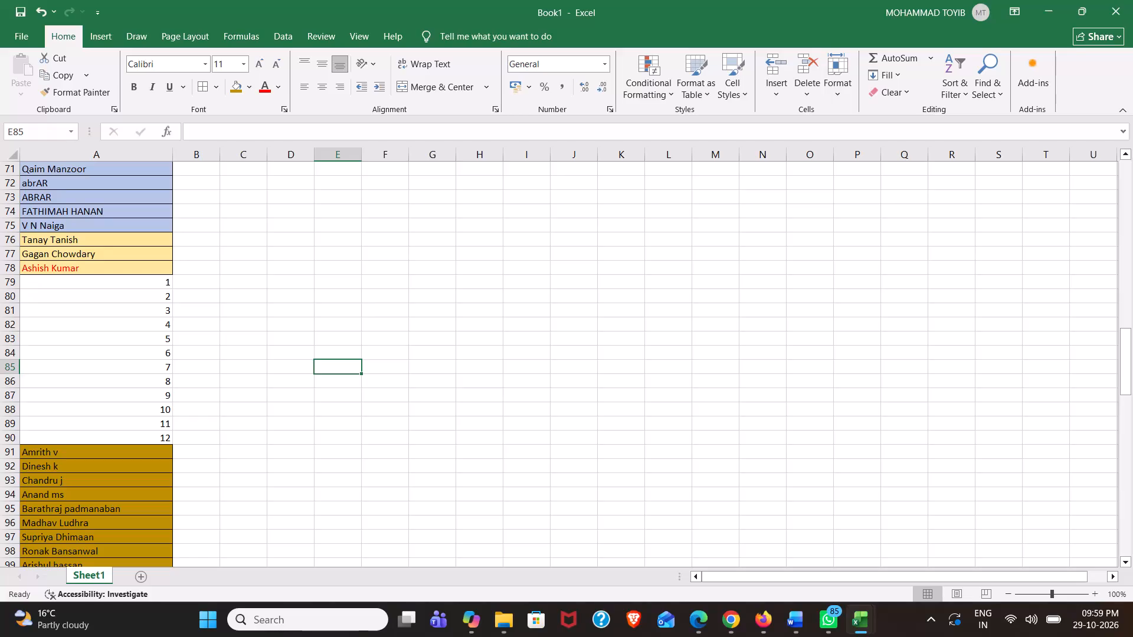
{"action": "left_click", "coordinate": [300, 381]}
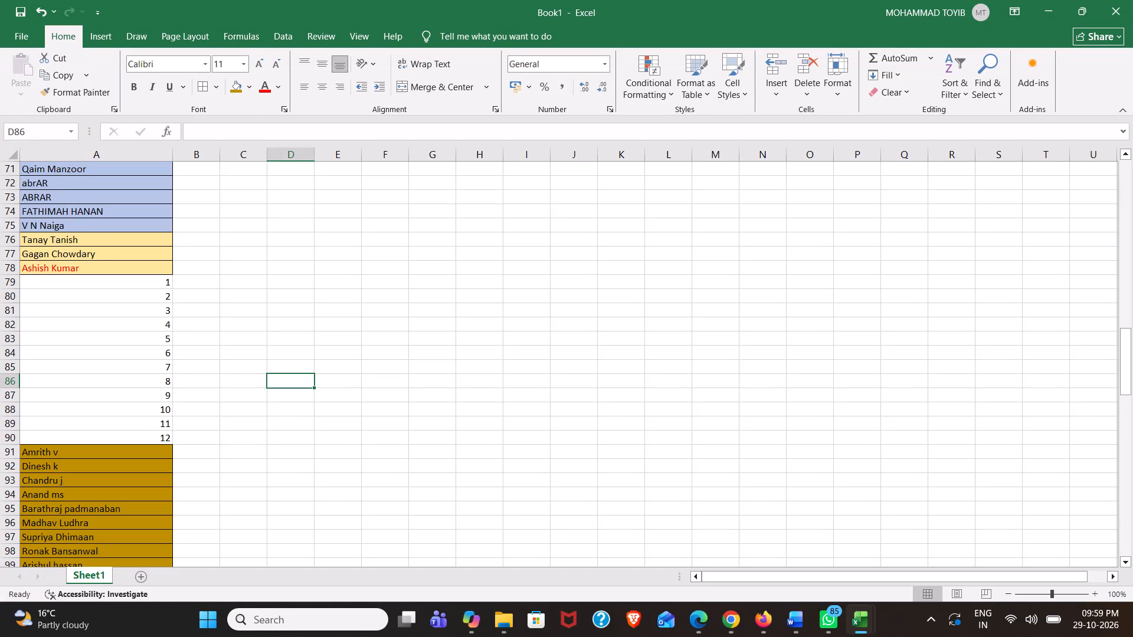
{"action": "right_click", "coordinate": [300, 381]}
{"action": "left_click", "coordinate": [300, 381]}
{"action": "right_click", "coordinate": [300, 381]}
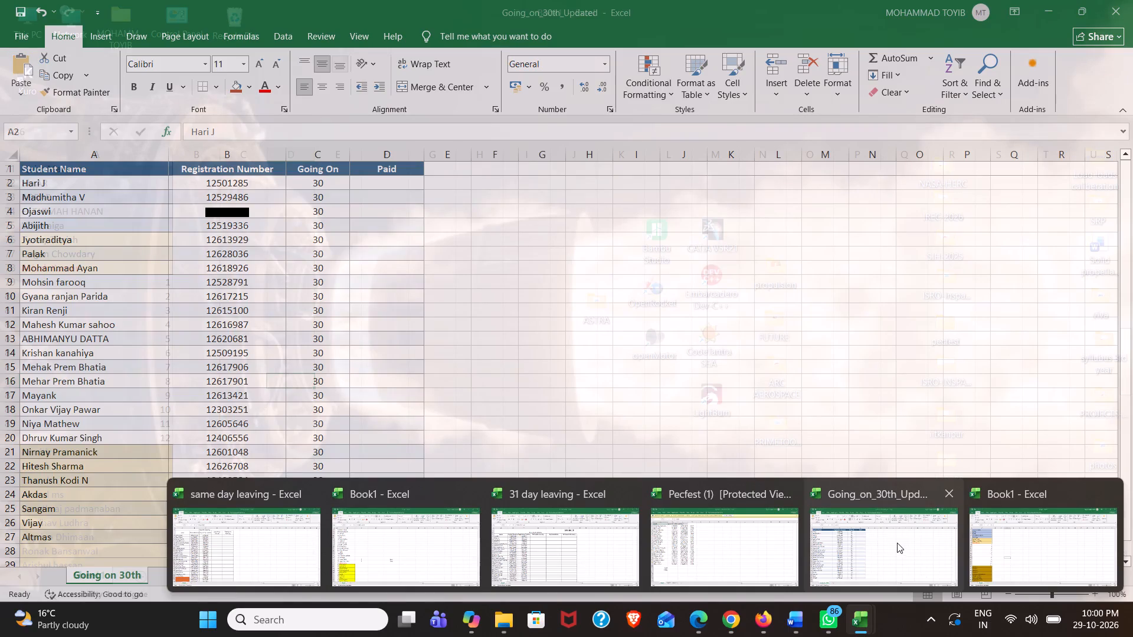
Switch to the Going_on_30th_Updated workbook with the student names and registration numbers.
{"action": "left_click", "coordinate": [897, 543]}
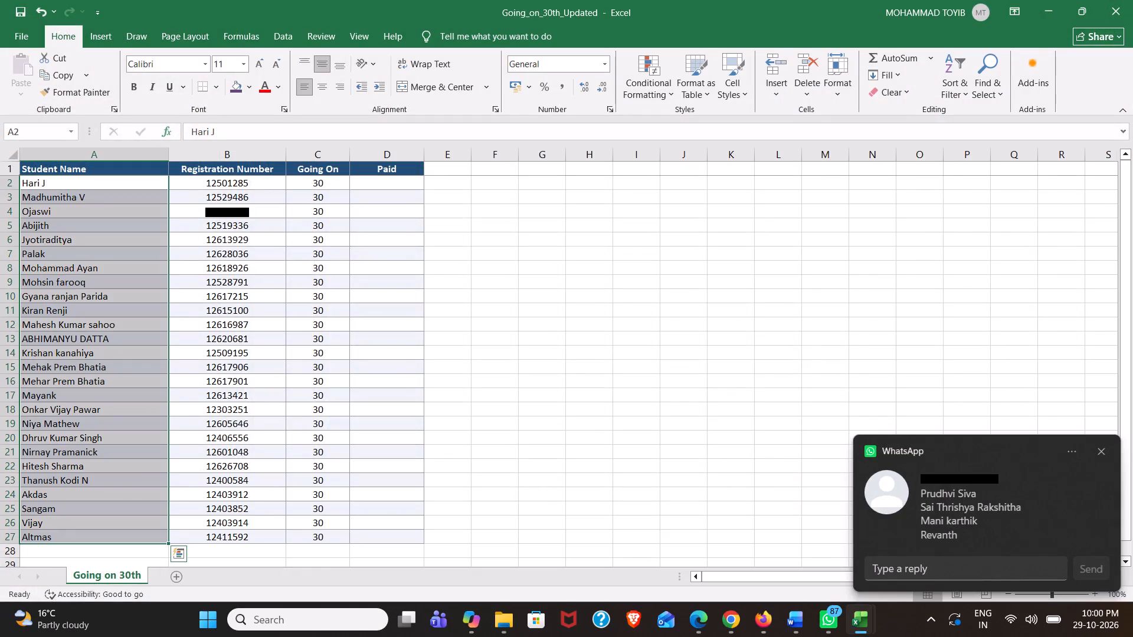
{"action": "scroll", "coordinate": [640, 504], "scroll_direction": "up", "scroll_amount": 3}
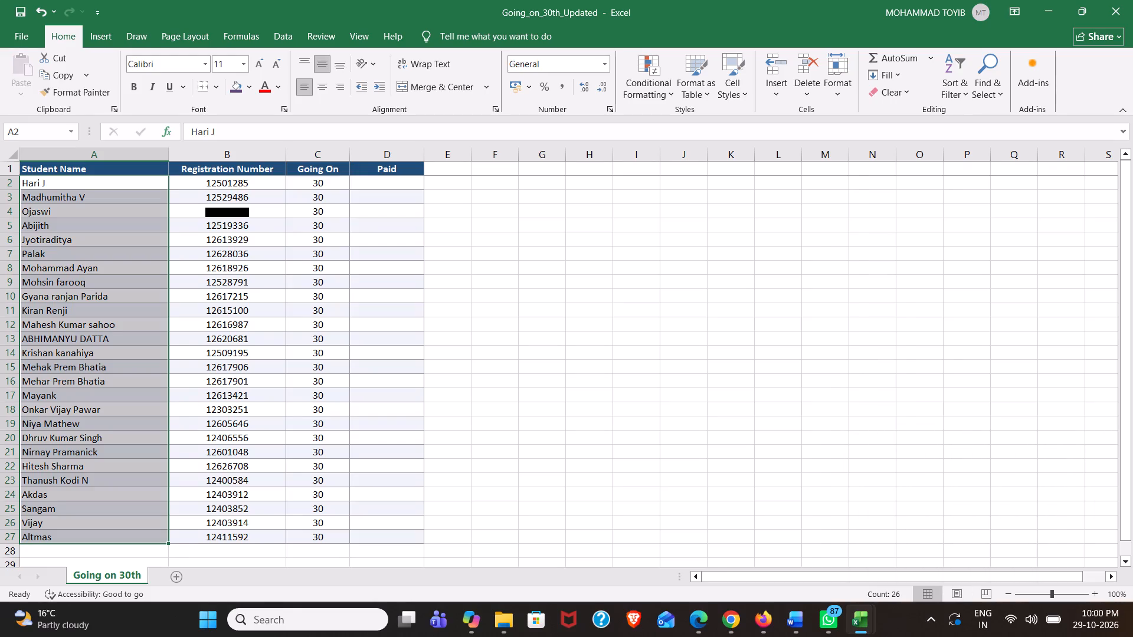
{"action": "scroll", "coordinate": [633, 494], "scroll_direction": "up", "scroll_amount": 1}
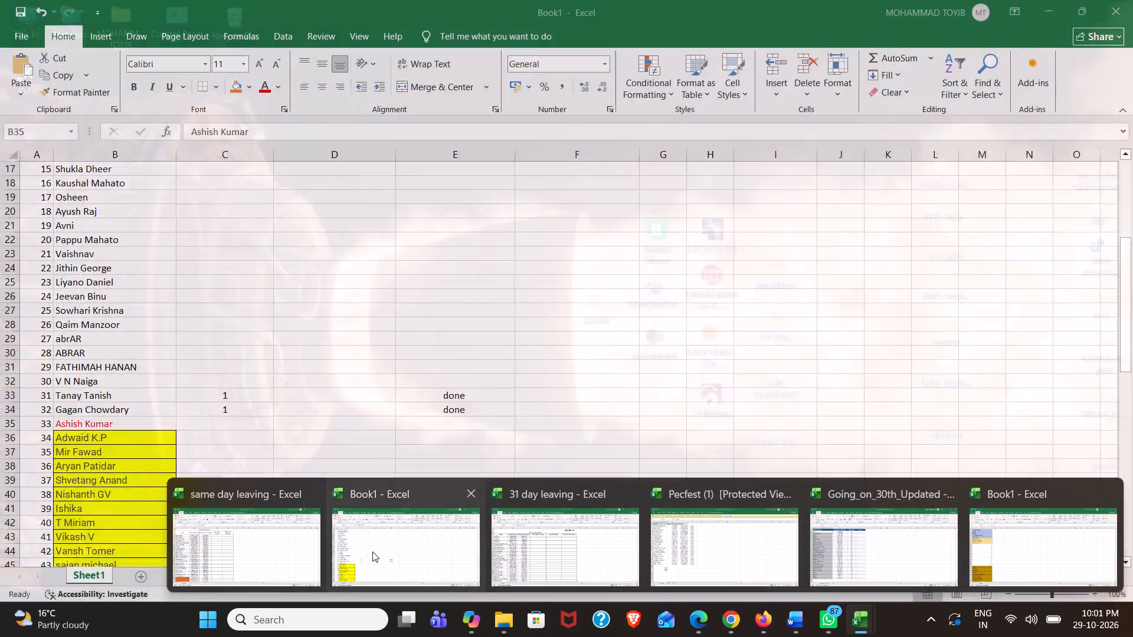
In the same day leaving workbook, select the names in A3:A25 and apply a quick-analysis total to them.
{"action": "left_click", "coordinate": [240, 549]}
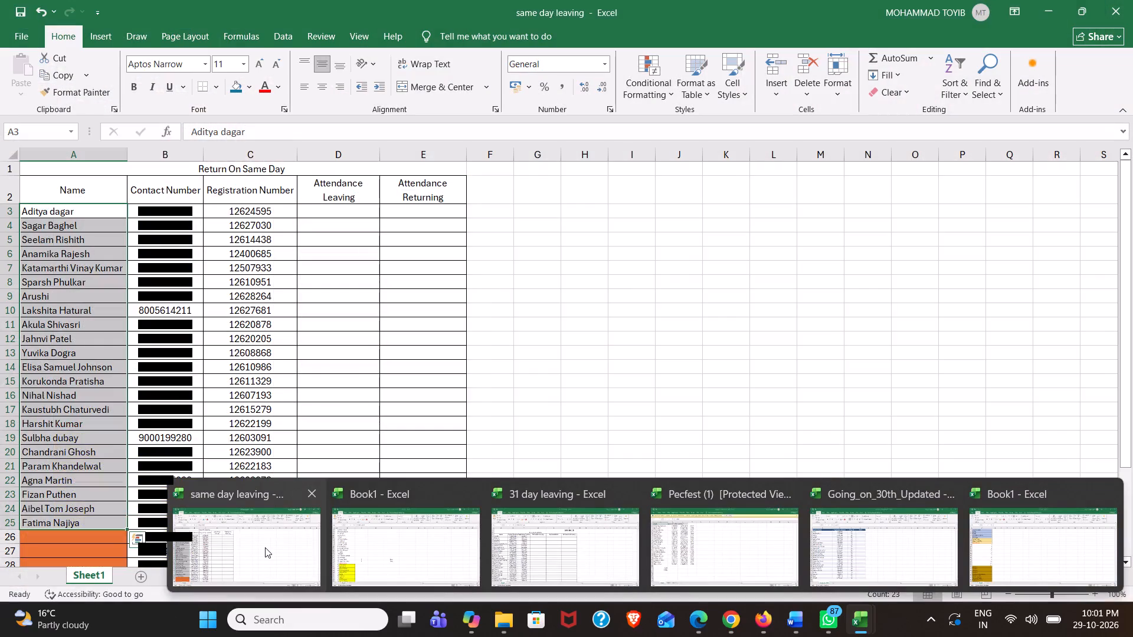
{"action": "left_click", "coordinate": [265, 547]}
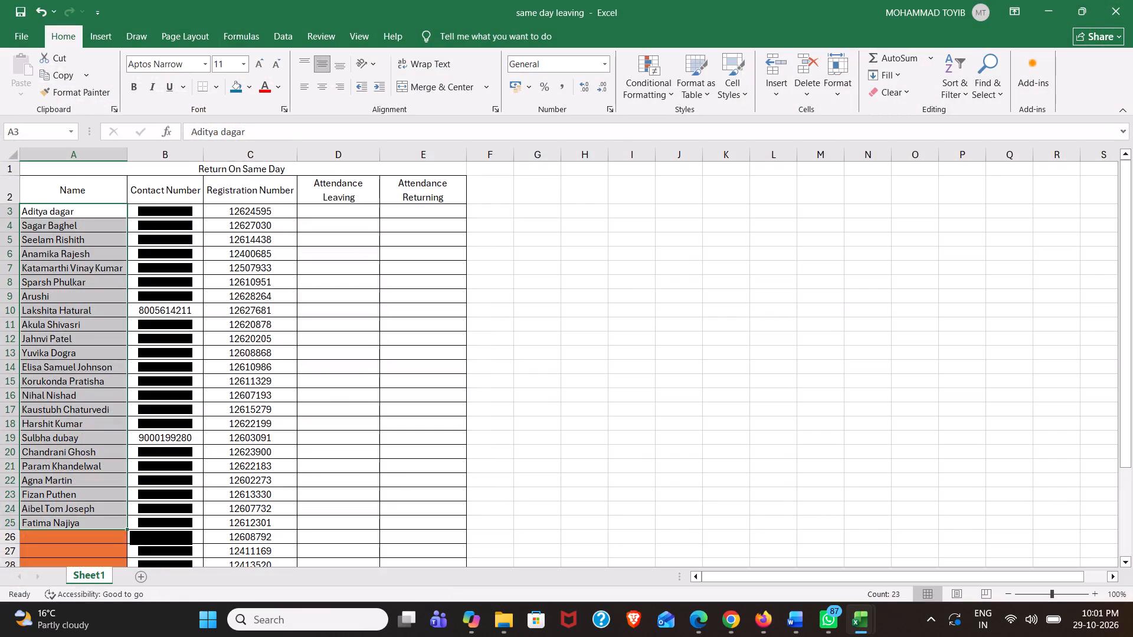
{"action": "left_click", "coordinate": [656, 424]}
{"action": "left_click_drag", "start_coordinate": [63, 212], "coordinate": [84, 426]}
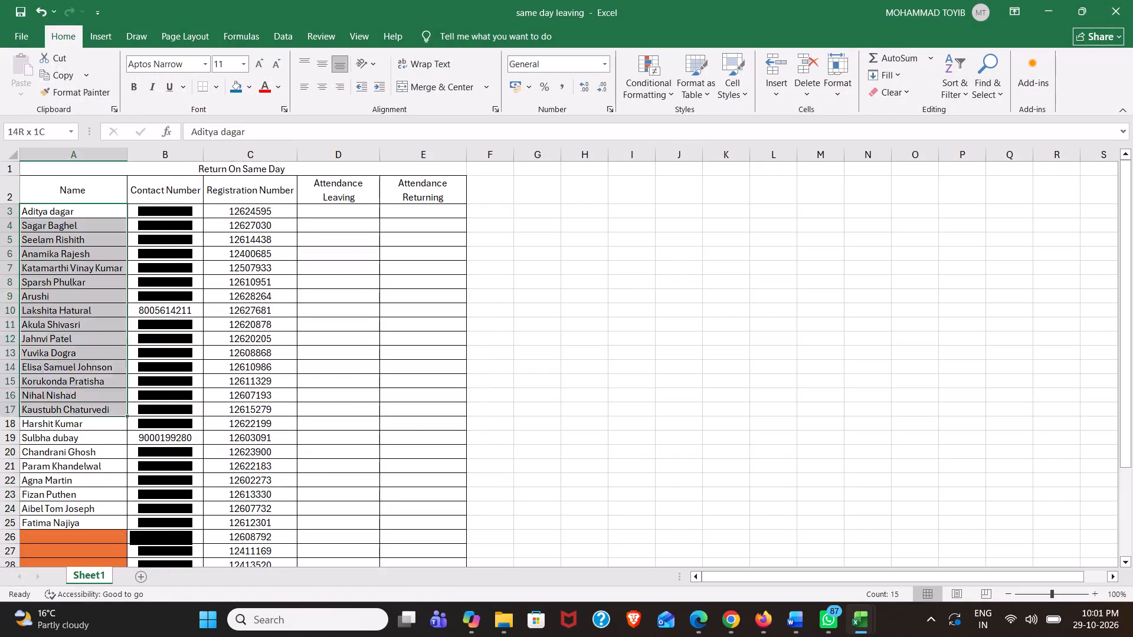
{"action": "left_click_drag", "start_coordinate": [84, 426], "coordinate": [100, 521]}
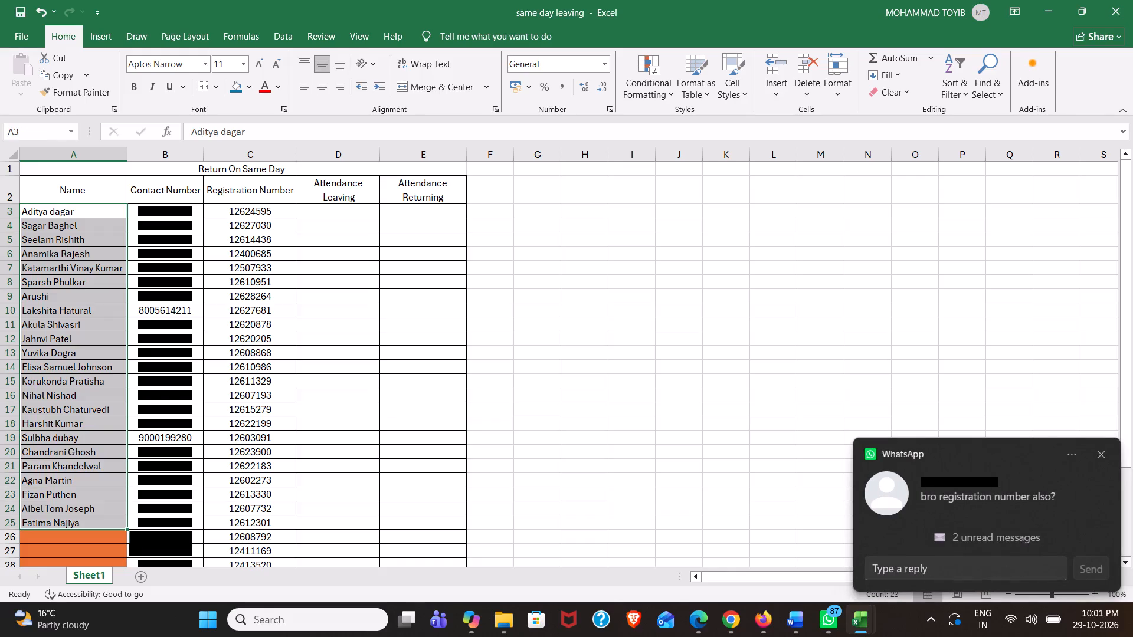
{"action": "right_click", "coordinate": [99, 519]}
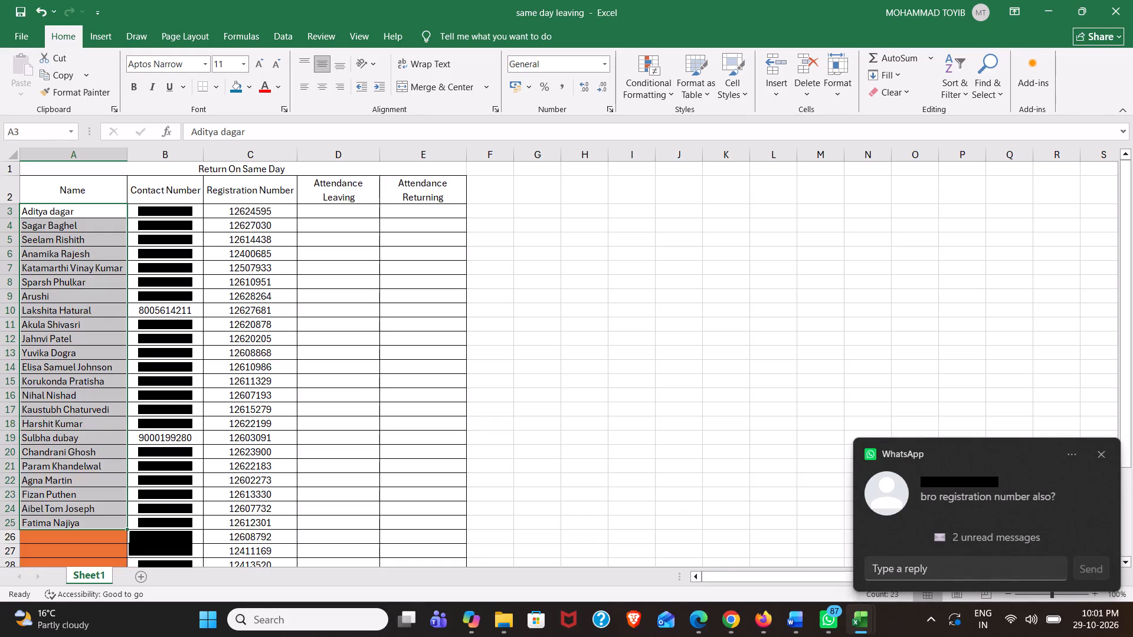
{"action": "left_click", "coordinate": [100, 522]}
{"action": "left_click", "coordinate": [140, 545]}
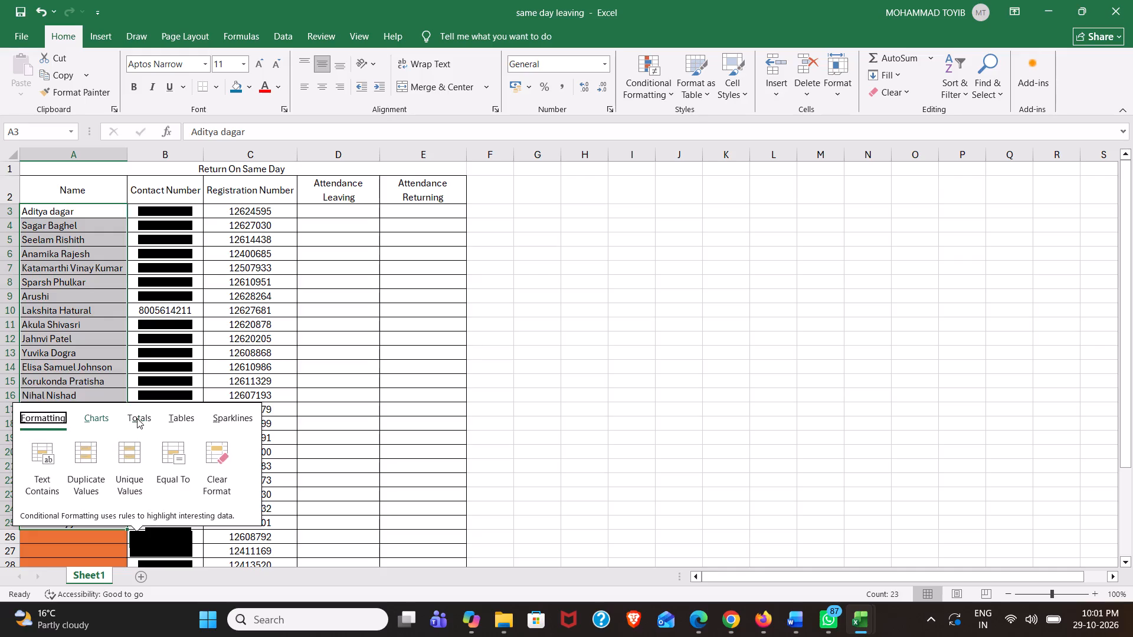
{"action": "left_click", "coordinate": [137, 418]}
{"action": "left_click", "coordinate": [41, 461]}
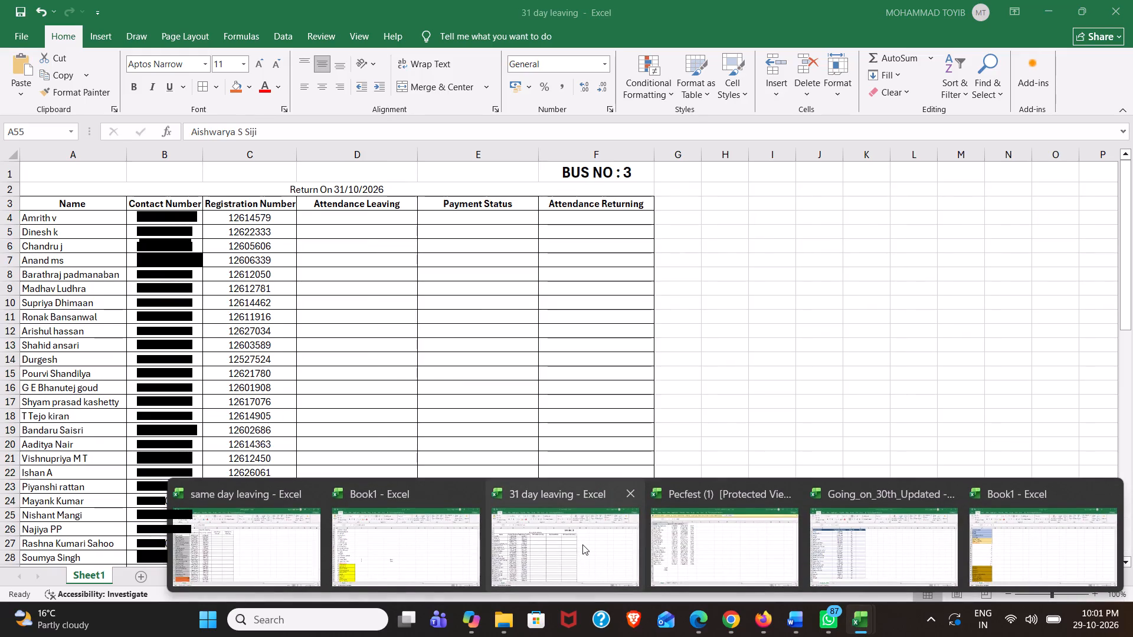
In the 31 day leaving workbook, delete the contents of the orange name cells and the number below them, A56:A65.
{"action": "left_click", "coordinate": [584, 543]}
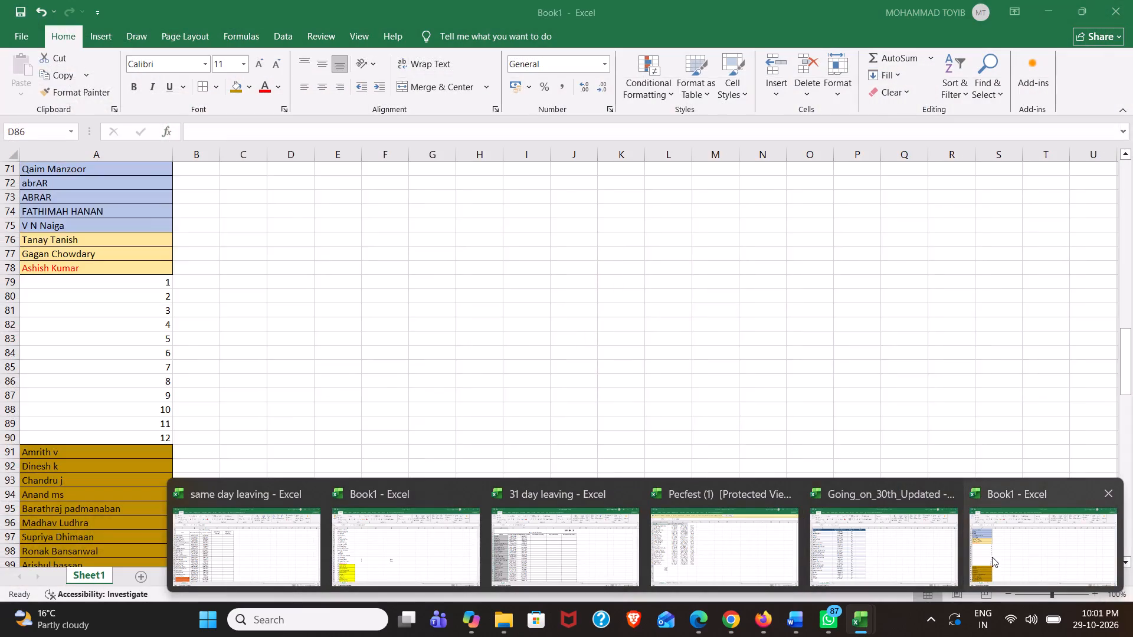
{"action": "left_click", "coordinate": [532, 539]}
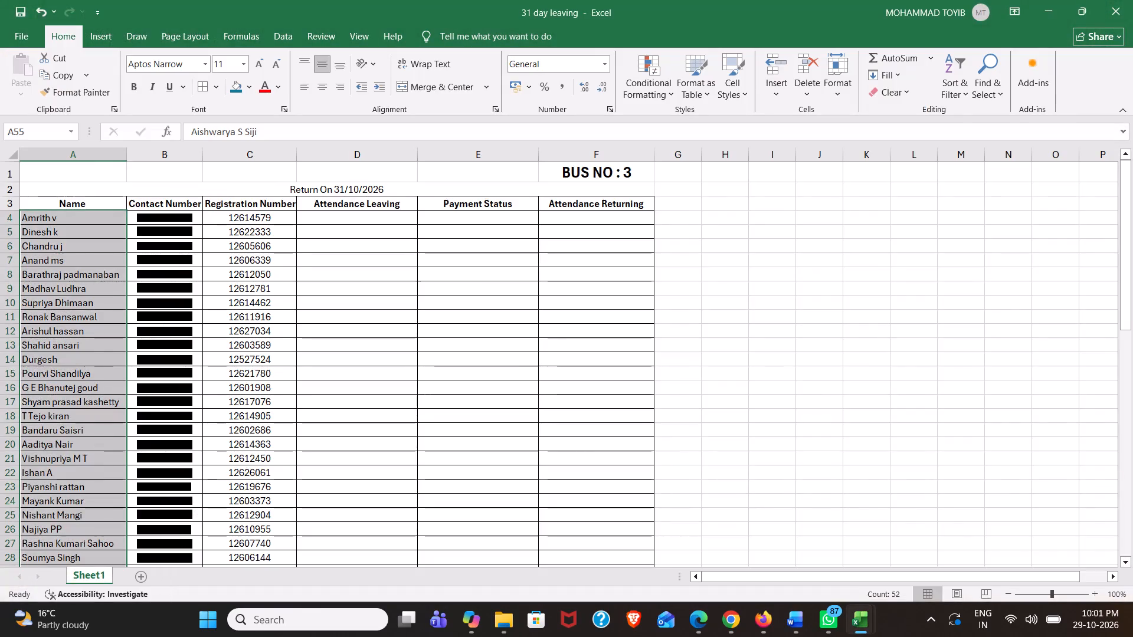
{"action": "scroll", "coordinate": [441, 442], "scroll_direction": "down", "scroll_amount": 3}
{"action": "scroll", "coordinate": [441, 442], "scroll_direction": "up", "scroll_amount": 1}
{"action": "scroll", "coordinate": [441, 442], "scroll_direction": "down", "scroll_amount": 11}
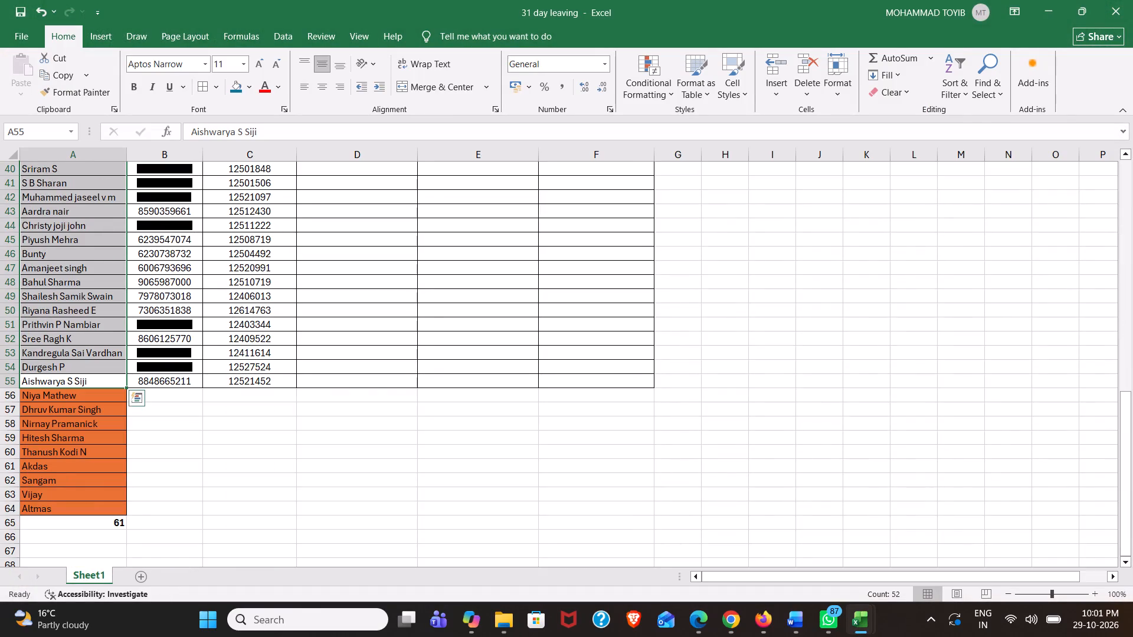
{"action": "left_click_drag", "start_coordinate": [77, 397], "coordinate": [91, 524]}
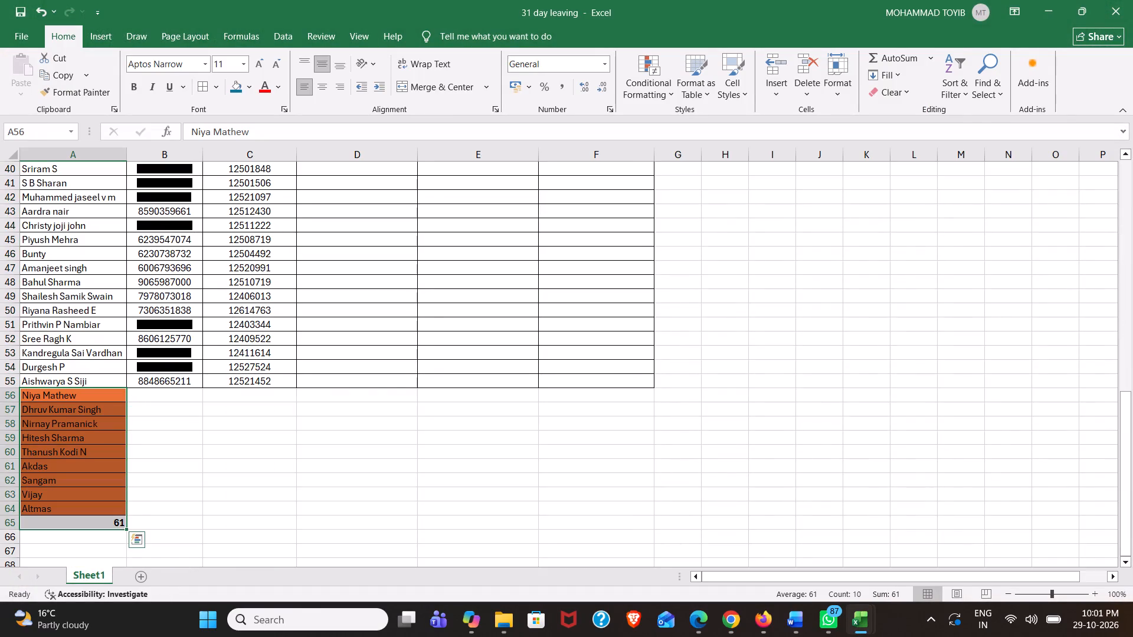
{"action": "key", "text": "Delete"}
{"action": "left_click", "coordinate": [203, 465]}
Fill the emptied cells A56:A65 below the 31 day leaving list with white and remove their borders.
{"action": "scroll", "coordinate": [320, 445], "scroll_direction": "up", "scroll_amount": 5}
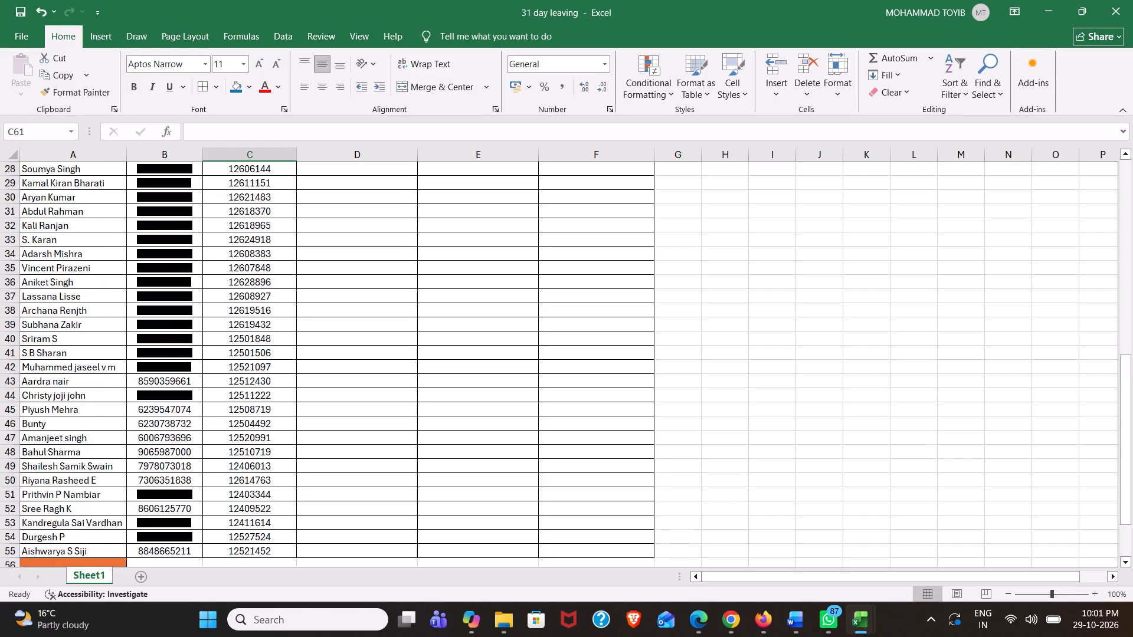
{"action": "scroll", "coordinate": [321, 484], "scroll_direction": "down", "scroll_amount": 7}
{"action": "scroll", "coordinate": [323, 487], "scroll_direction": "up", "scroll_amount": 1}
{"action": "scroll", "coordinate": [323, 487], "scroll_direction": "down", "scroll_amount": 1}
{"action": "left_click_drag", "start_coordinate": [104, 307], "coordinate": [112, 439]}
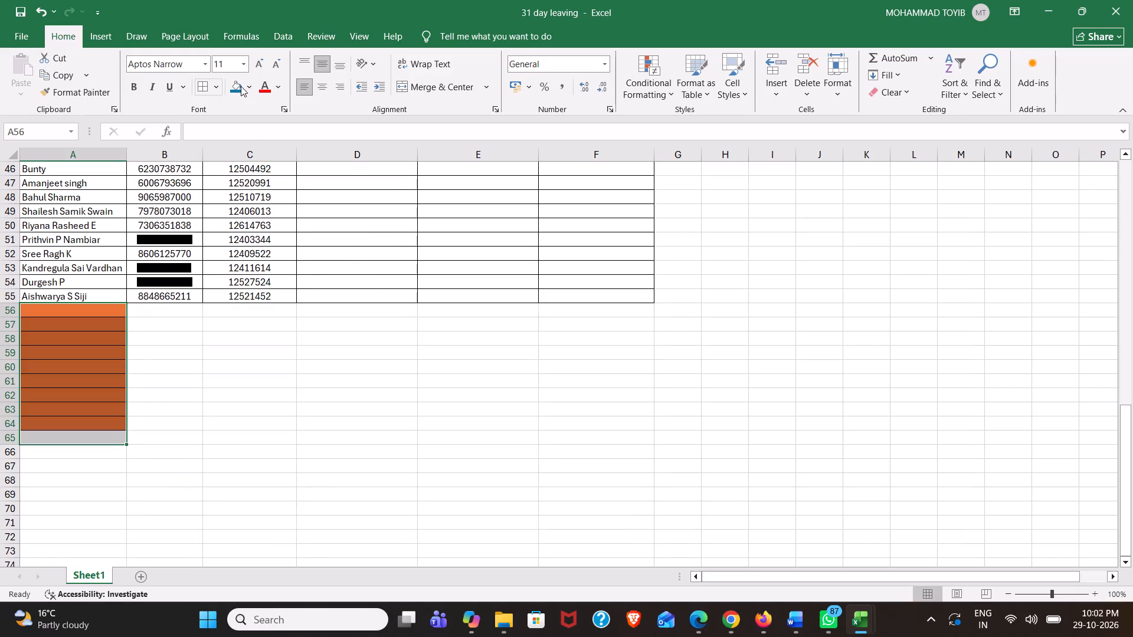
{"action": "left_click", "coordinate": [250, 85]}
{"action": "left_click", "coordinate": [237, 146]}
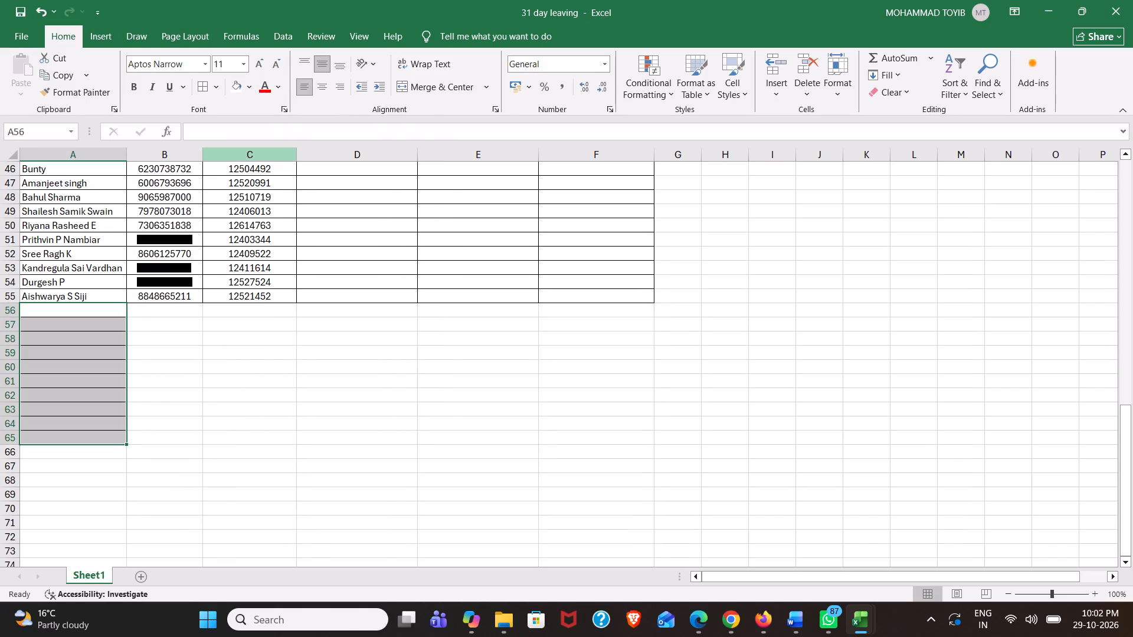
{"action": "left_click", "coordinate": [215, 87]}
{"action": "left_click", "coordinate": [272, 197]}
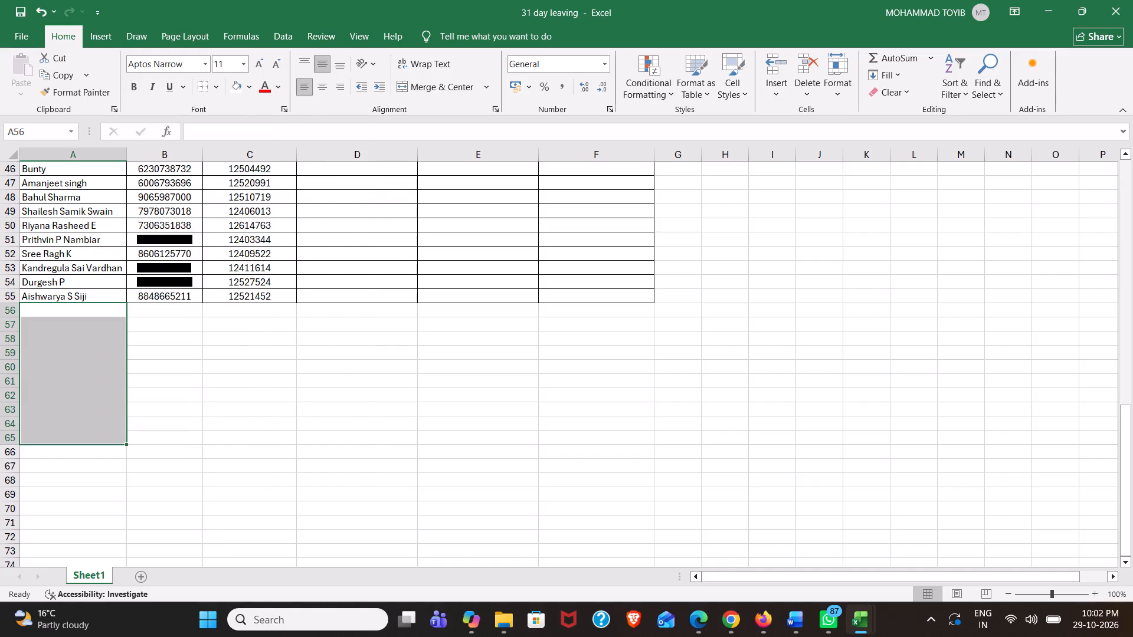
Set up printing of the 31 day leaving sheet with the EPSON L6160 Series as the printer.
{"action": "left_click", "coordinate": [281, 339]}
{"action": "scroll", "coordinate": [281, 339], "scroll_direction": "up", "scroll_amount": 10}
{"action": "scroll", "coordinate": [281, 339], "scroll_direction": "down", "scroll_amount": 1}
{"action": "scroll", "coordinate": [281, 339], "scroll_direction": "up", "scroll_amount": 11}
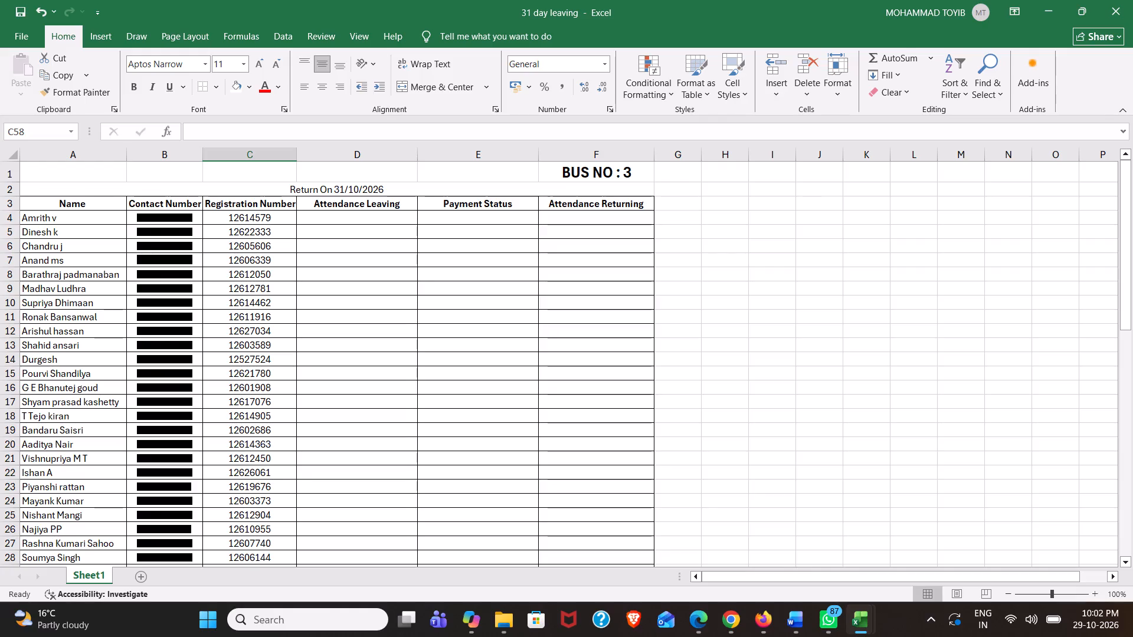
{"action": "key", "text": "ctrl+p"}
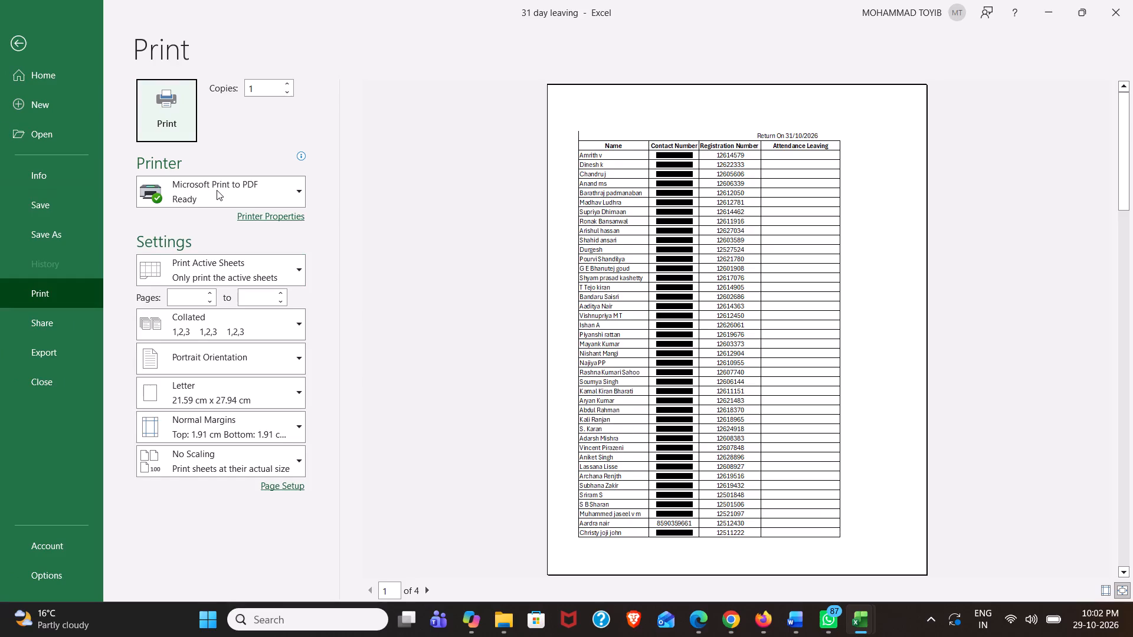
{"action": "left_click", "coordinate": [217, 190]}
{"action": "left_click", "coordinate": [216, 215]}
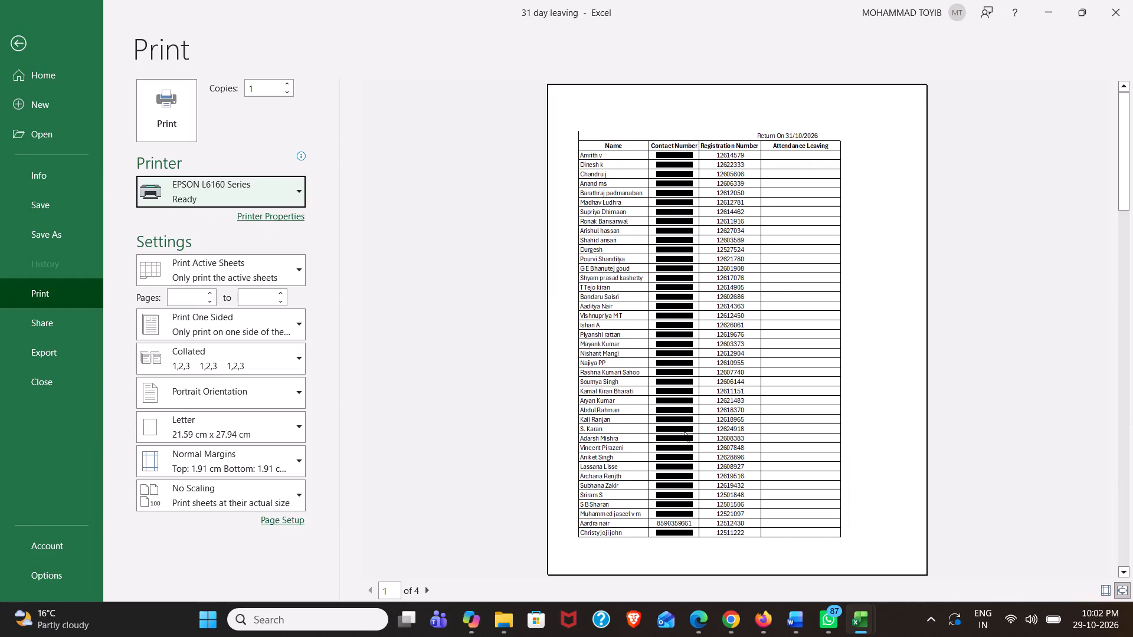
Check how the bus list splits across the pages of the print preview, and return to the sheet without printing.
{"action": "left_click", "coordinate": [421, 596]}
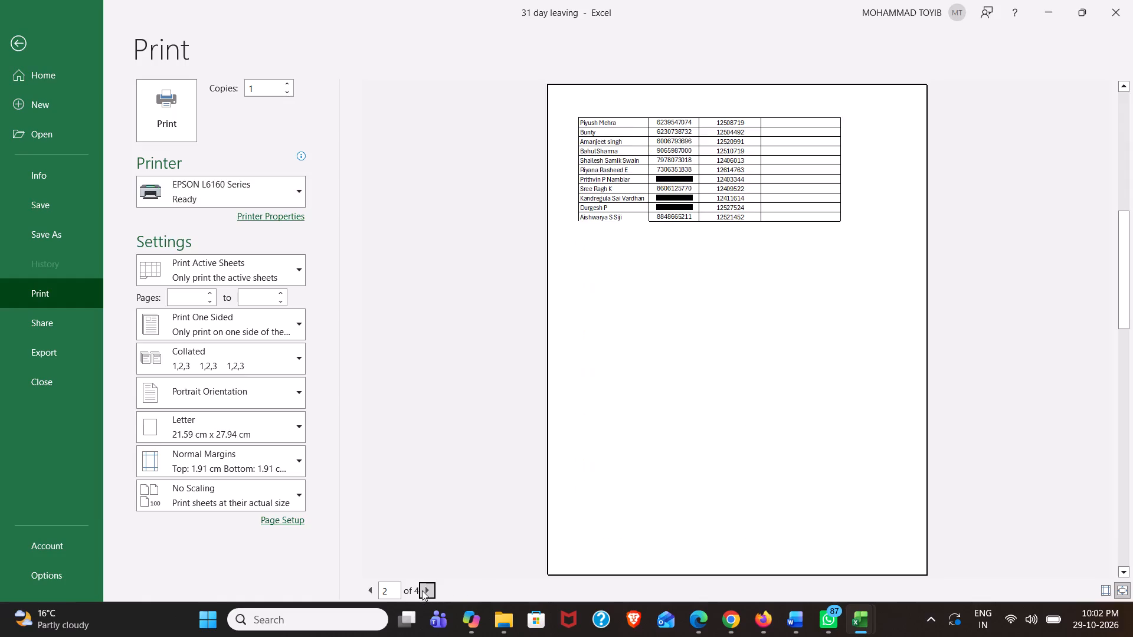
{"action": "left_click", "coordinate": [423, 590]}
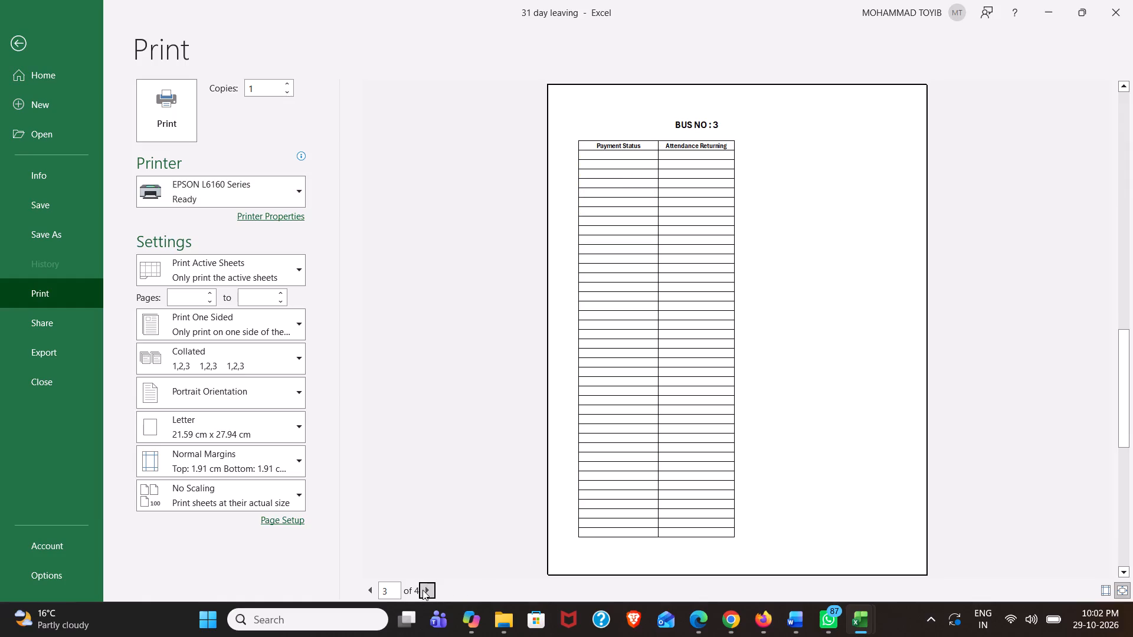
{"action": "left_click", "coordinate": [423, 590]}
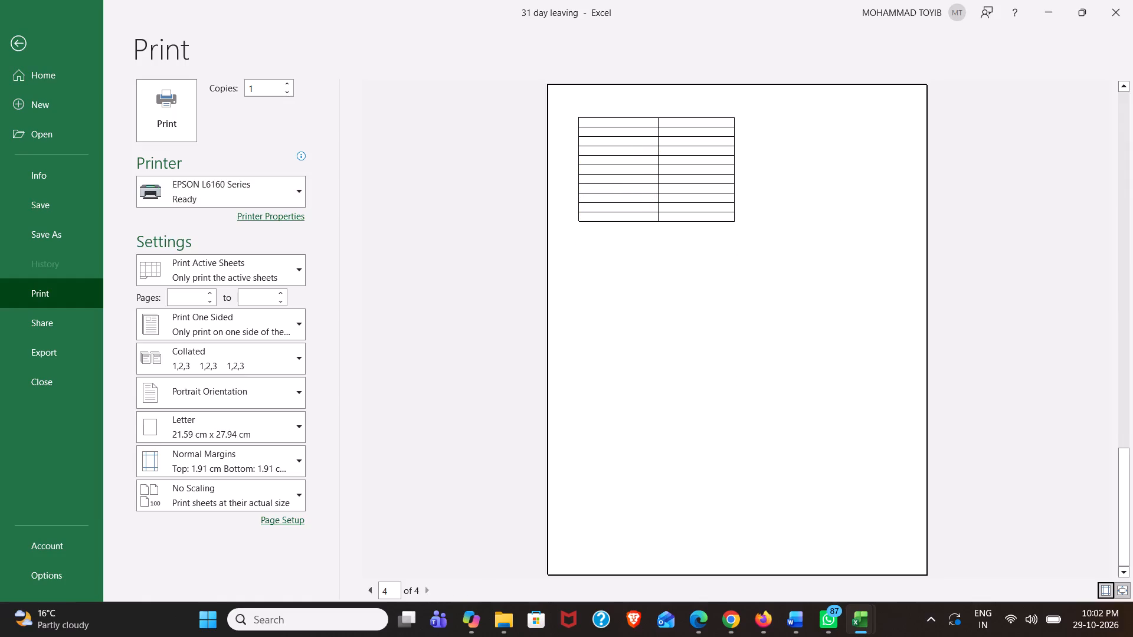
{"action": "left_click", "coordinate": [373, 593]}
{"action": "left_click", "coordinate": [373, 593]}
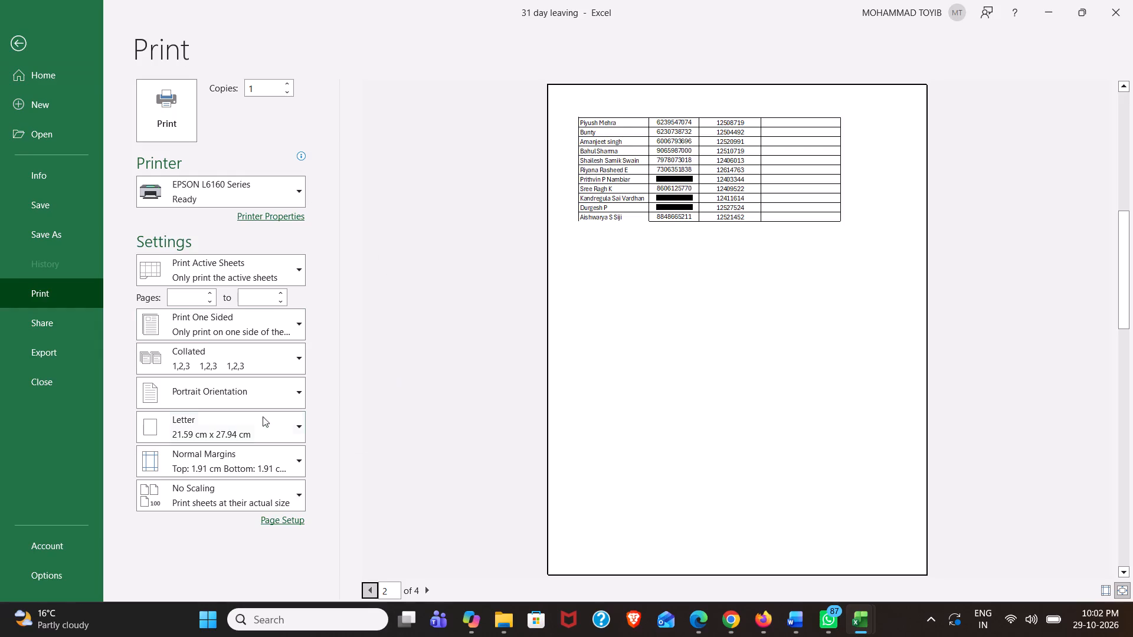
{"action": "left_click", "coordinate": [24, 48]}
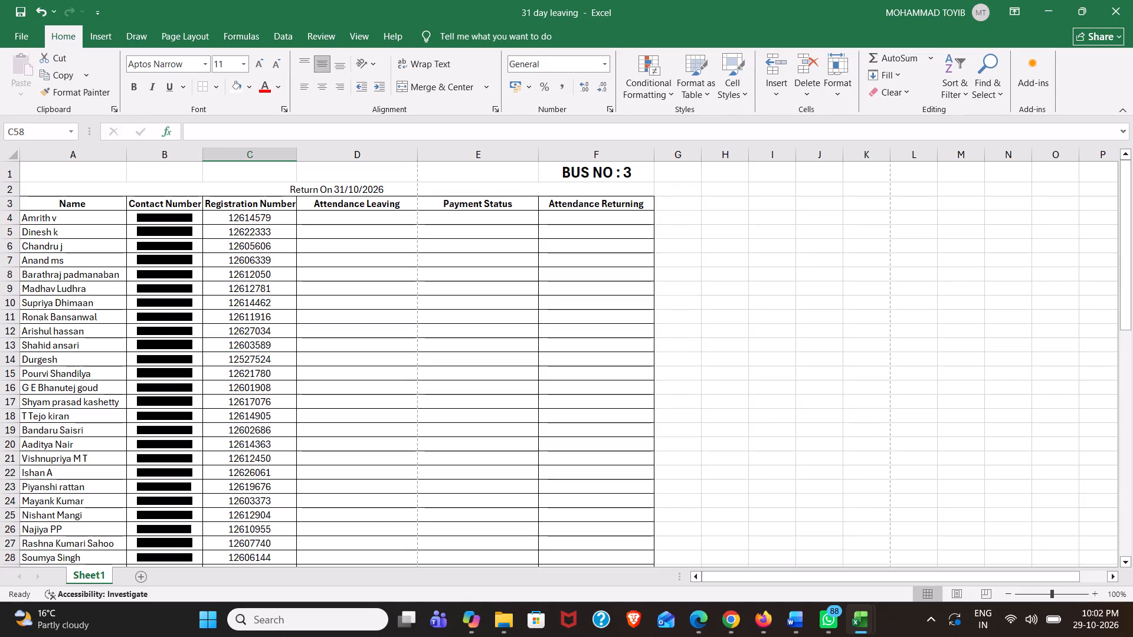
Open the print settings for the 31 day leaving sheet and show the choices for what to print.
{"action": "key", "text": "ctrl+p"}
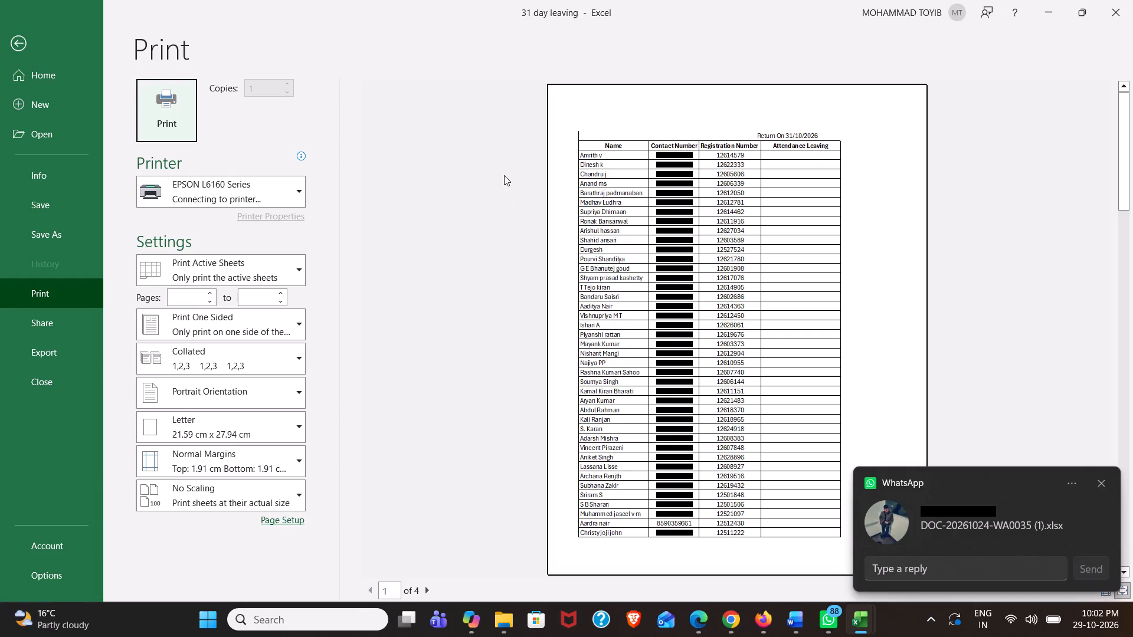
{"action": "left_click", "coordinate": [249, 271]}
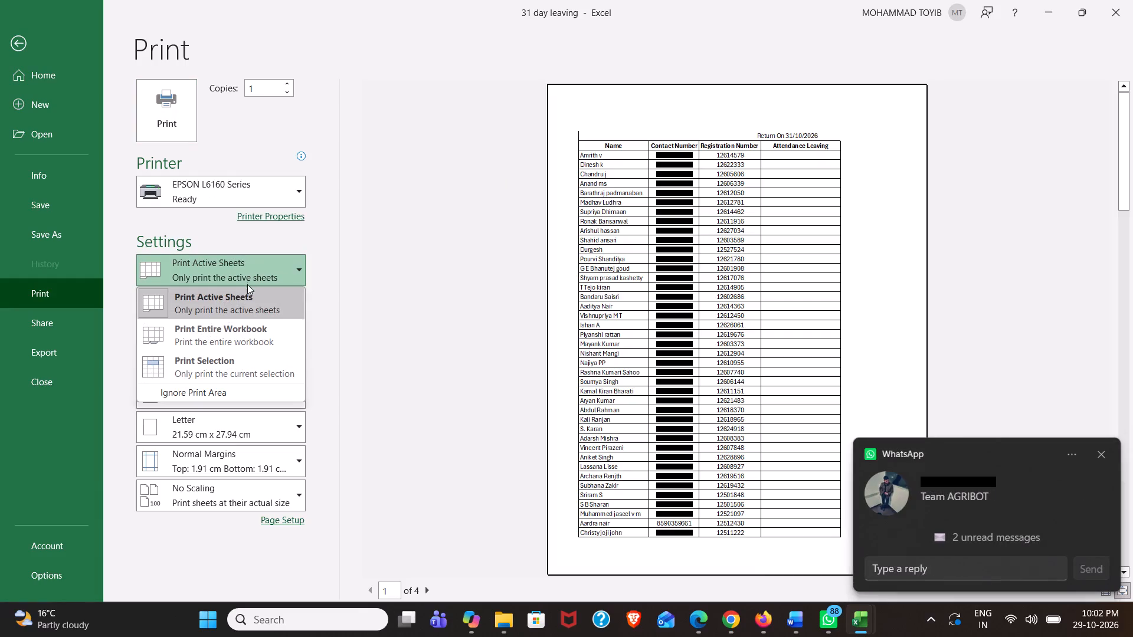